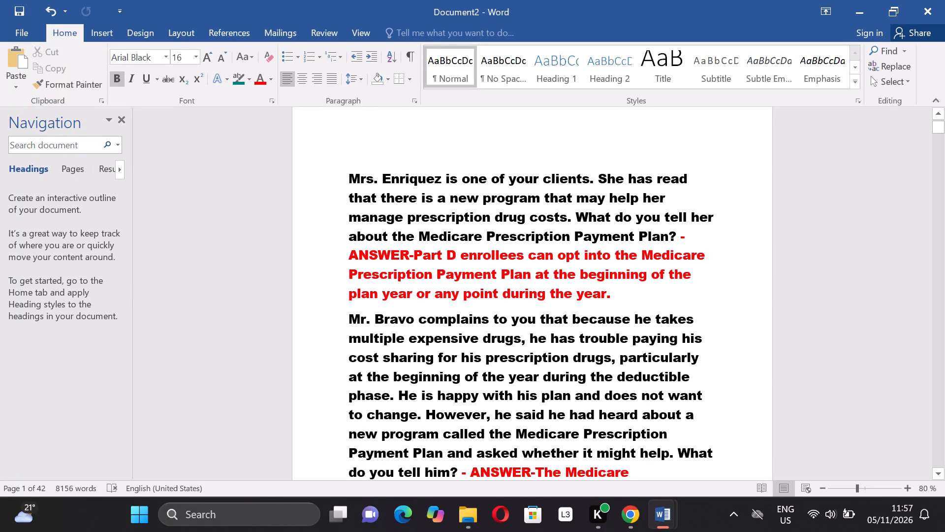
Place the text cursor after the AHIP heading at the beginning of the document.
scroll(399, 263, "up", 11)
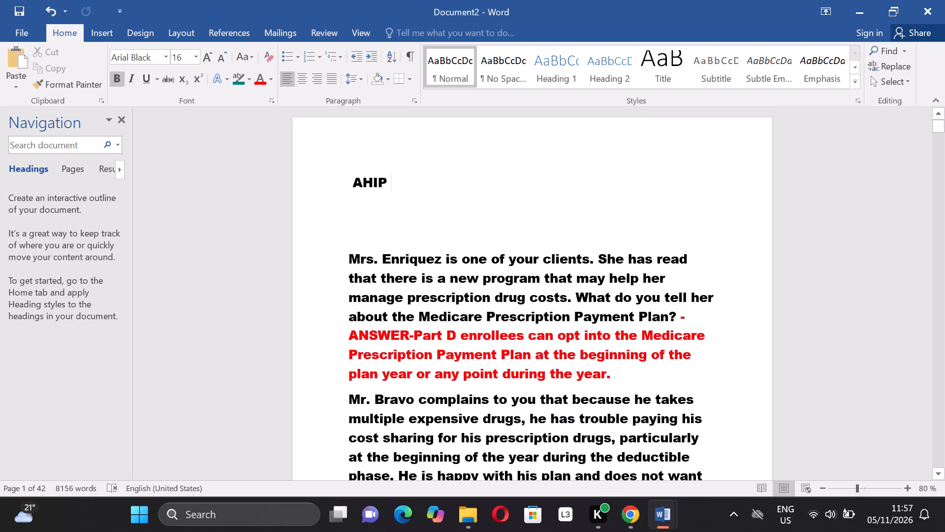
left_click(418, 183)
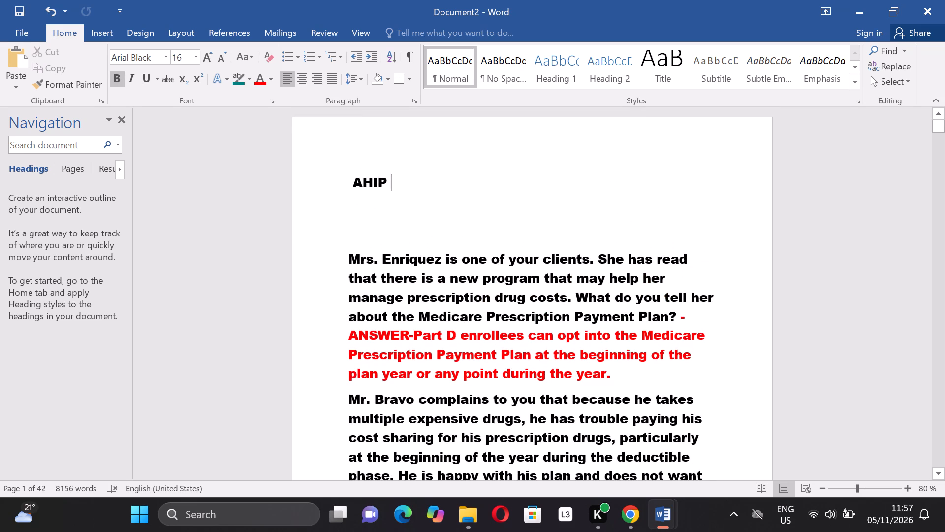
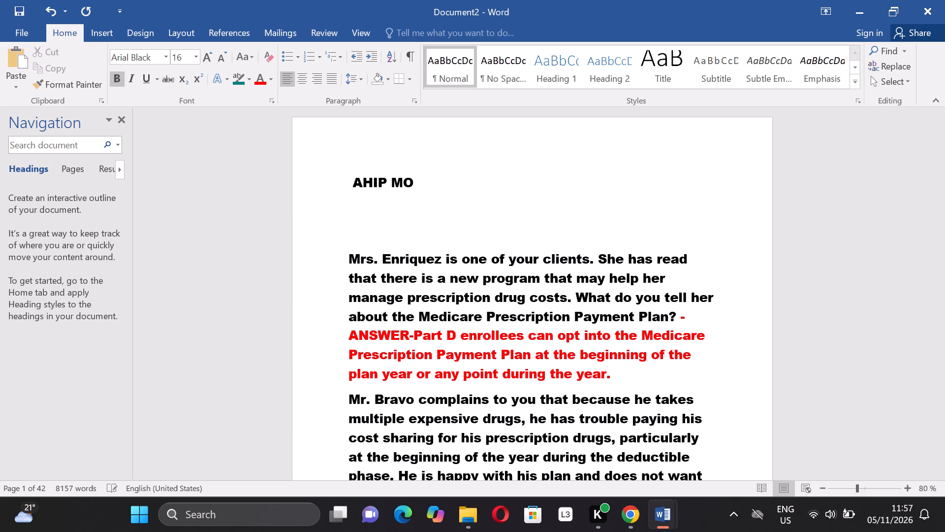
Continue the heading so that it reads "AHIP MODULA TEST COMPOSED ANALSES".
type("DULA")
key("space")
type("TEST")
key("space")
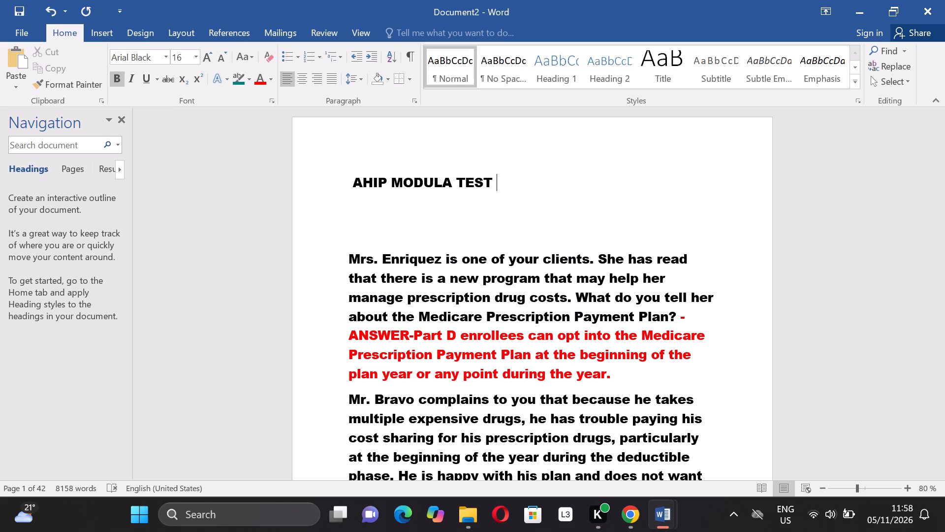
key("c")
type("OMPOSED")
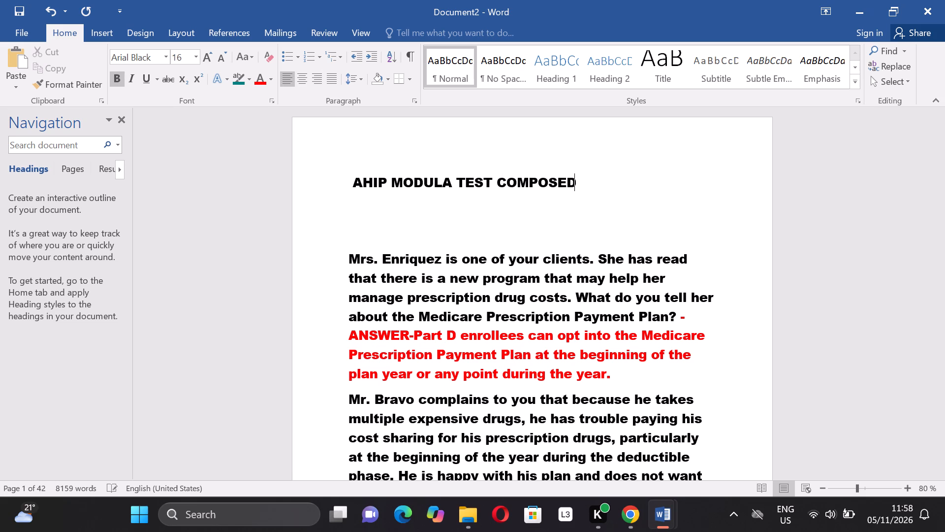
key("space")
type("ANA")
type("LSES")
key("space")
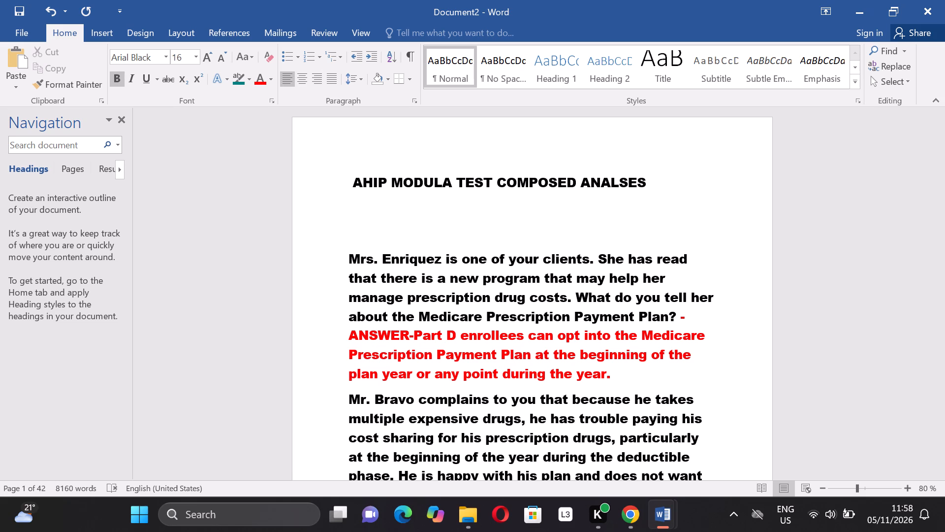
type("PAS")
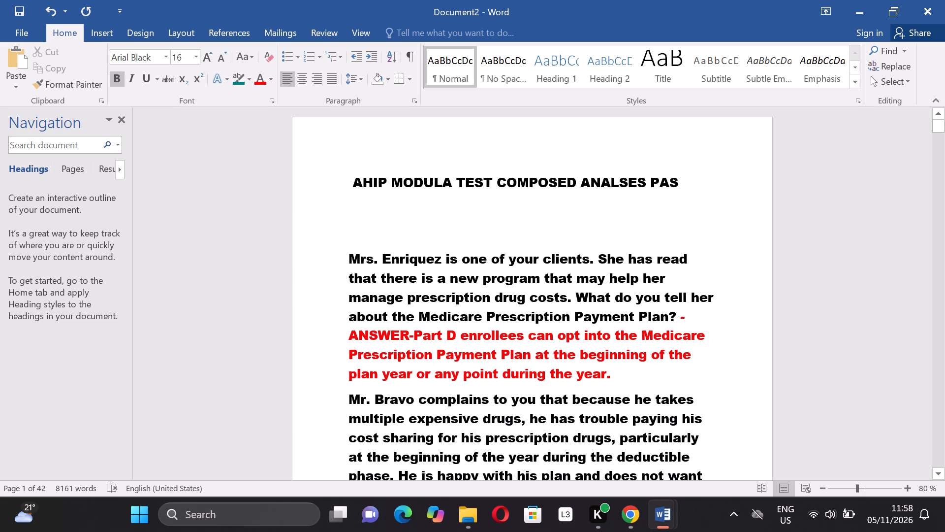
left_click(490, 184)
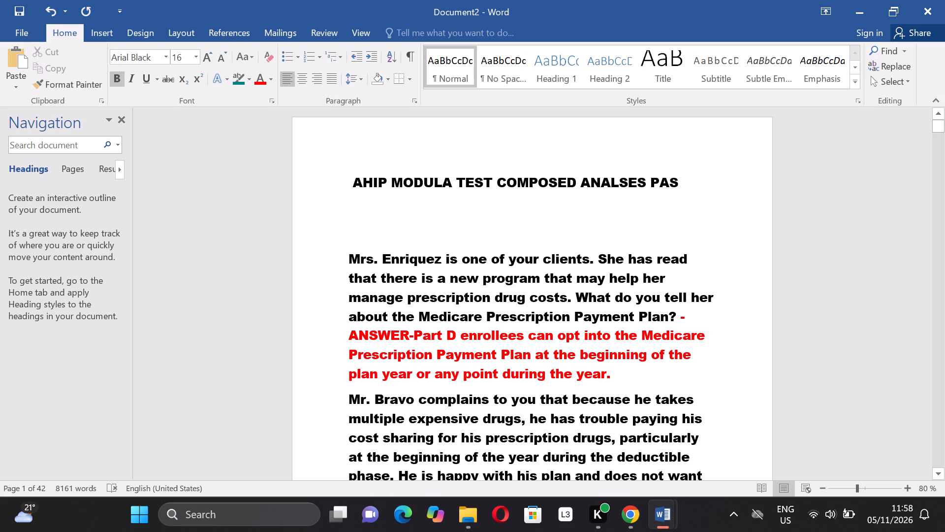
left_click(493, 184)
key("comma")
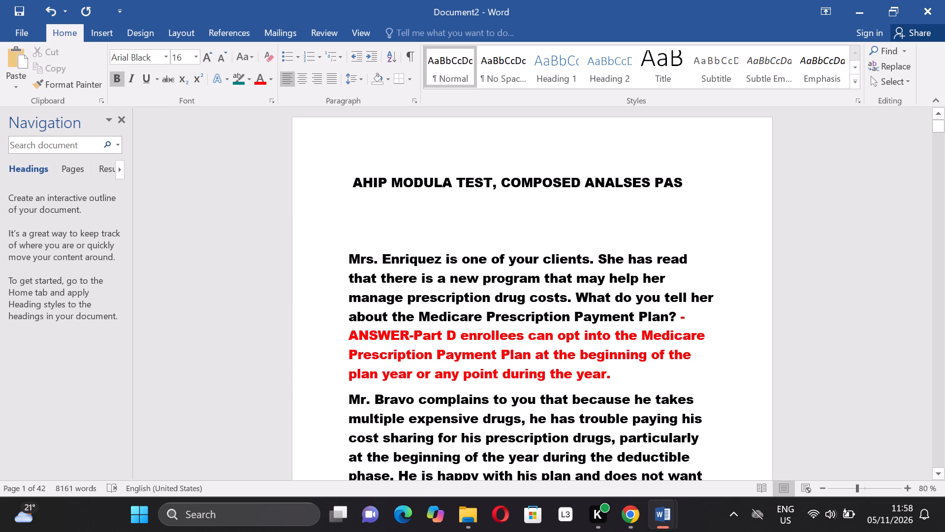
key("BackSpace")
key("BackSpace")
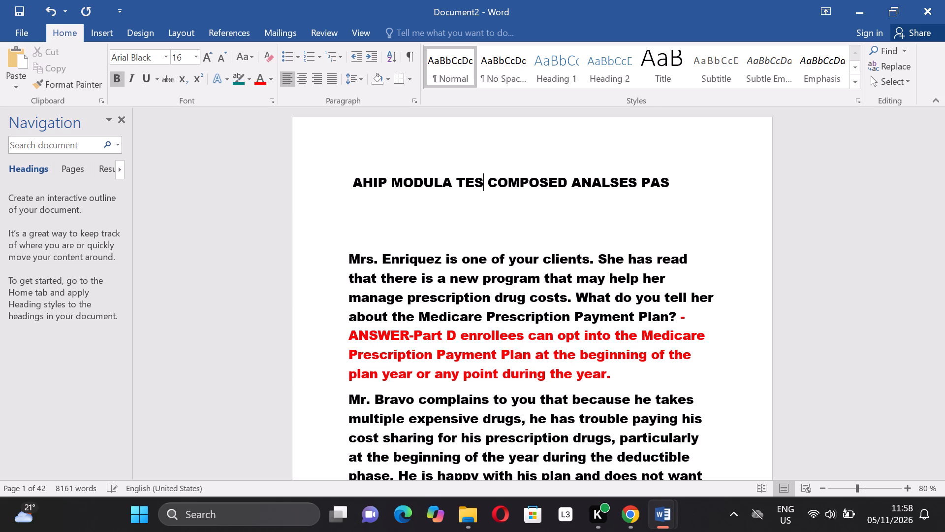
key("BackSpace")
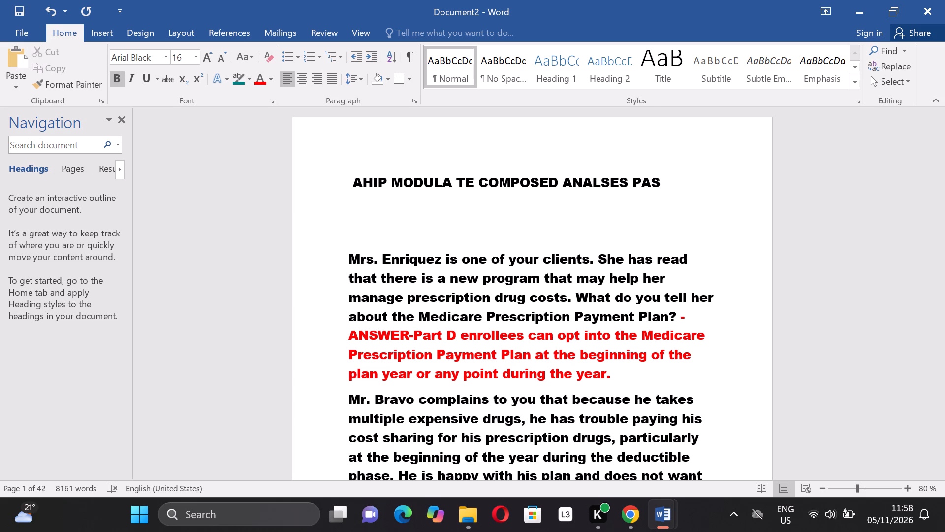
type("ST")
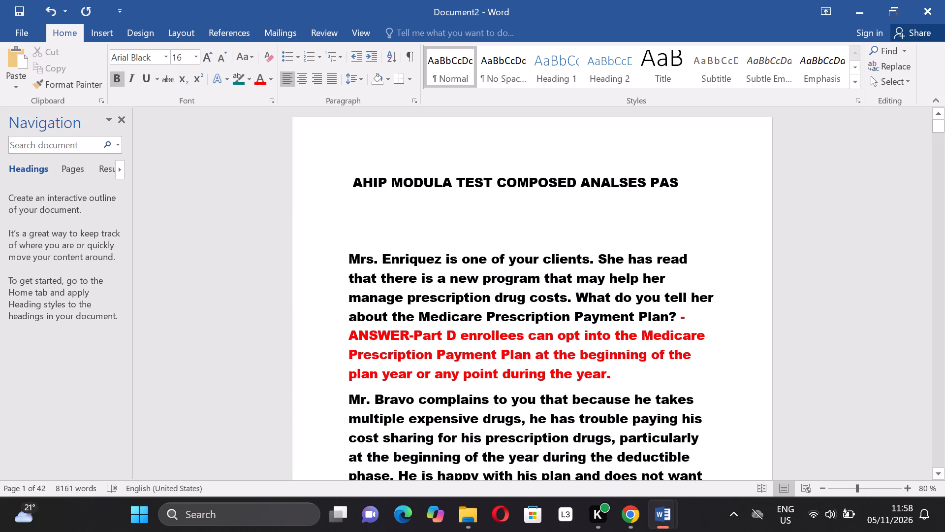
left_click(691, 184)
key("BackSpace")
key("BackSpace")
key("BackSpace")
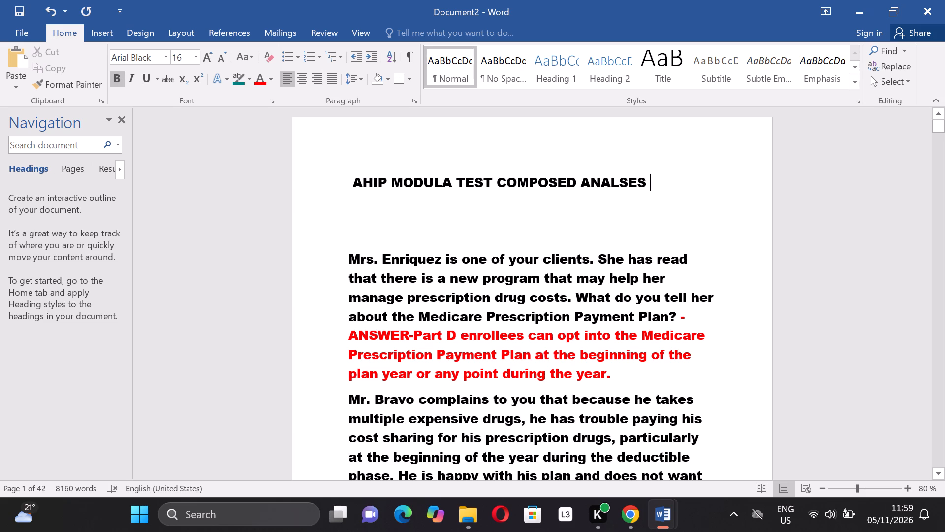
Add "RESULTS /COMPREHENSIVE QUESTIONS &" to the end of the heading.
type("RES")
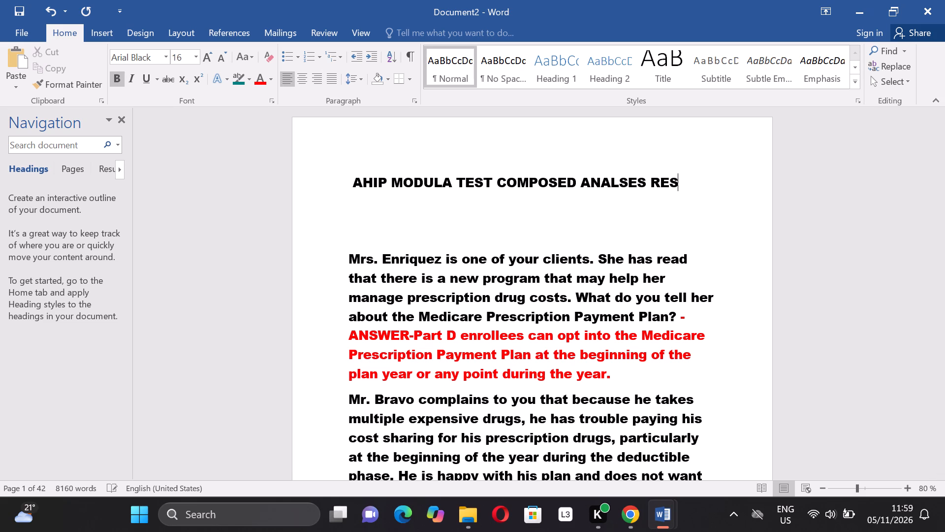
type("UL")
type("TS")
key("space")
key("slash")
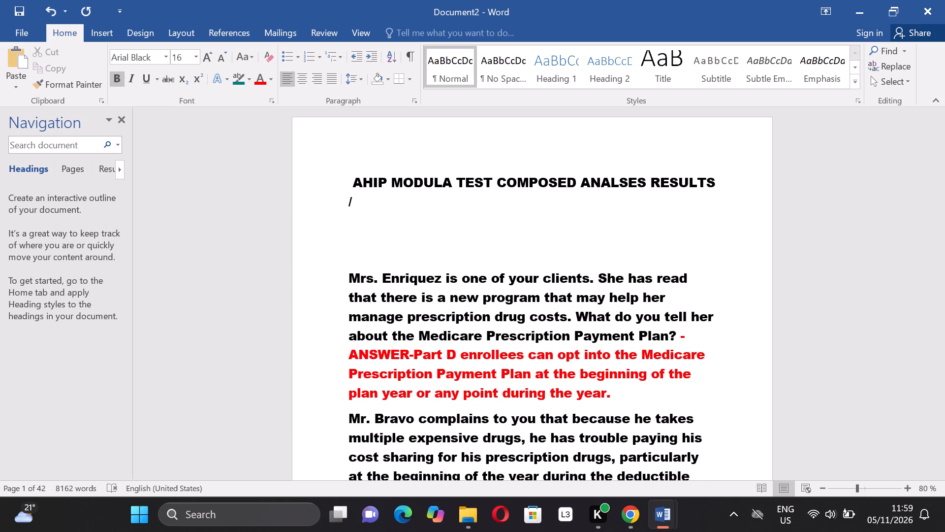
type("COMP")
type("RE")
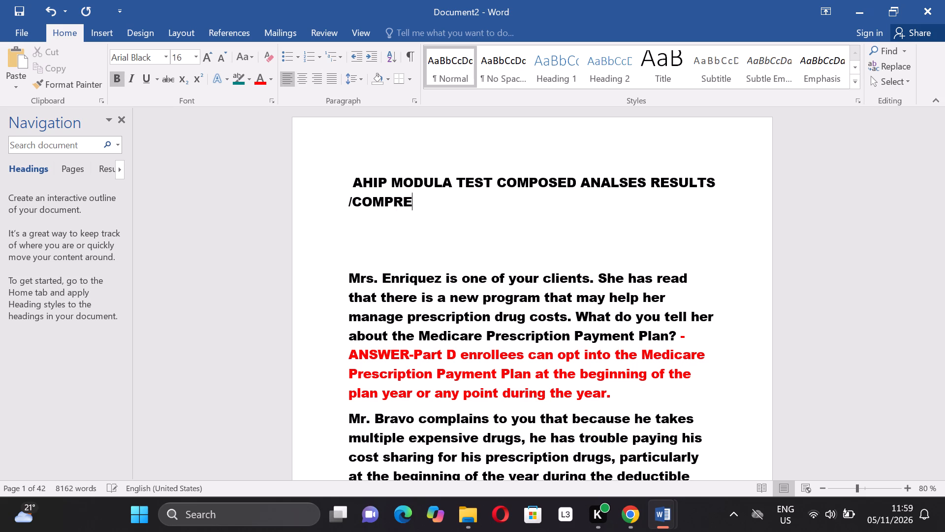
type("HE")
type("NSIVE")
key("space")
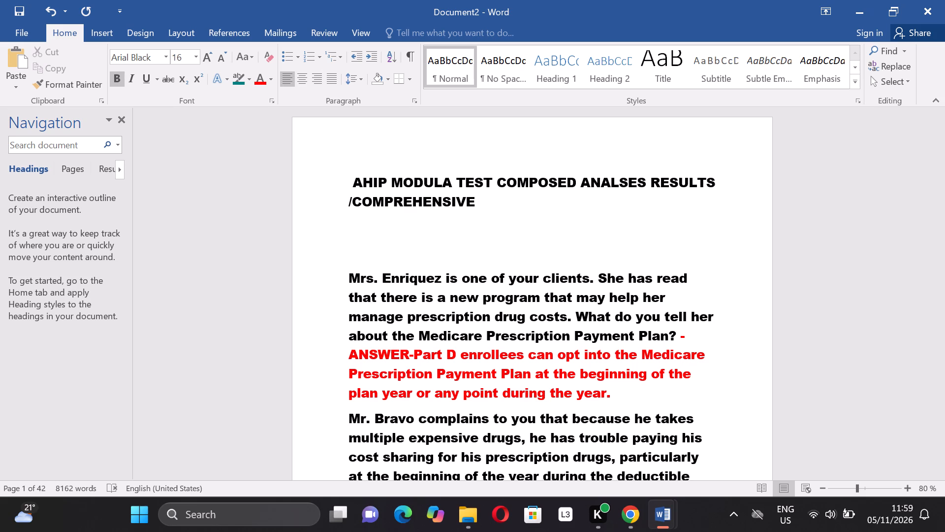
type("QUEST")
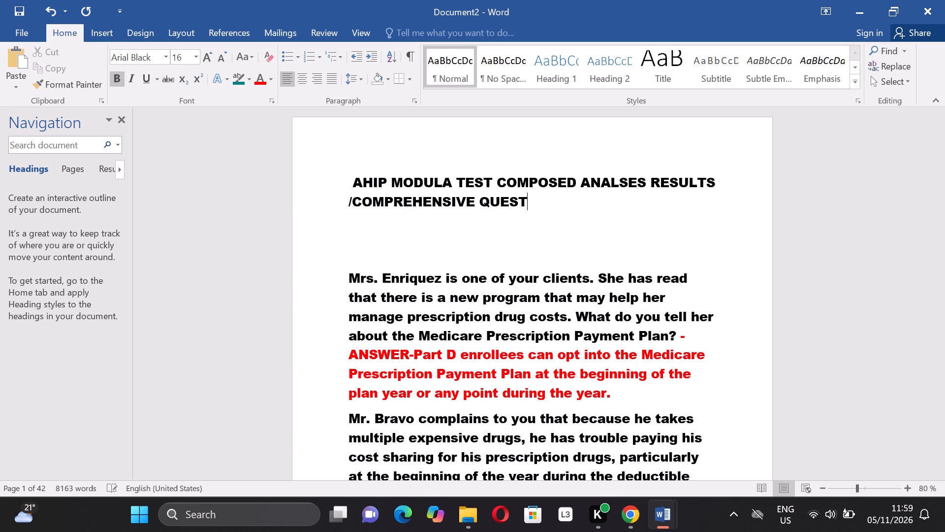
type("IONS")
key("space")
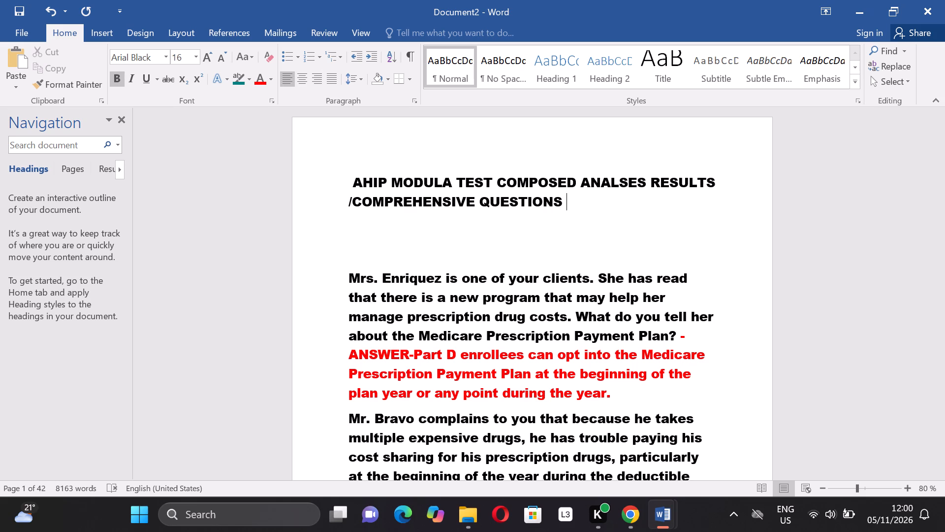
key("shift+ampersand")
key("space")
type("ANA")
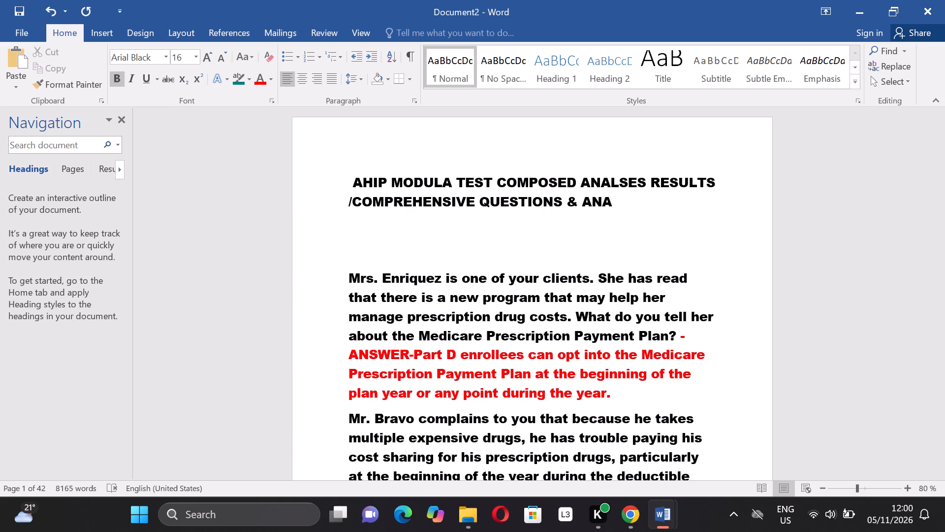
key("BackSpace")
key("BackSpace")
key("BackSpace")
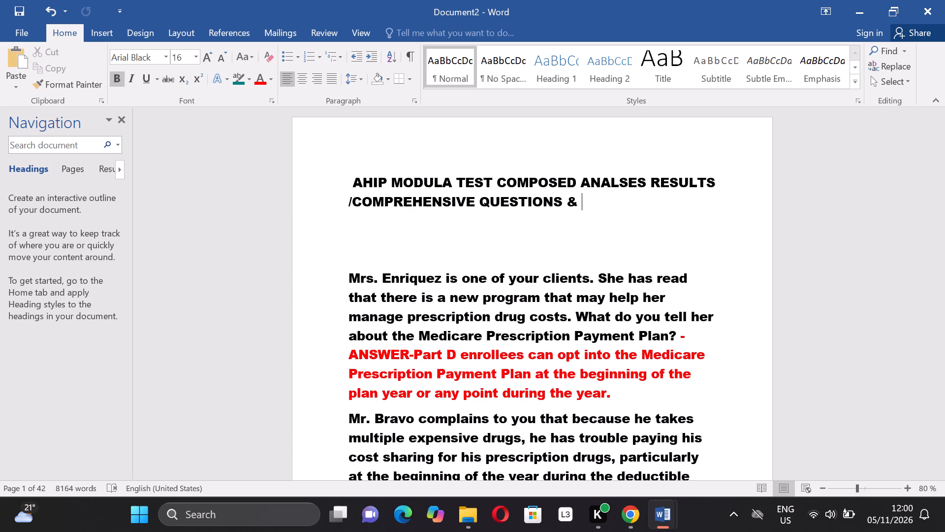
Complete the heading with "CORRECT ANSWERS 2026/2027" after the ampersand.
key("c")
type("ORE")
type("CT")
key("space")
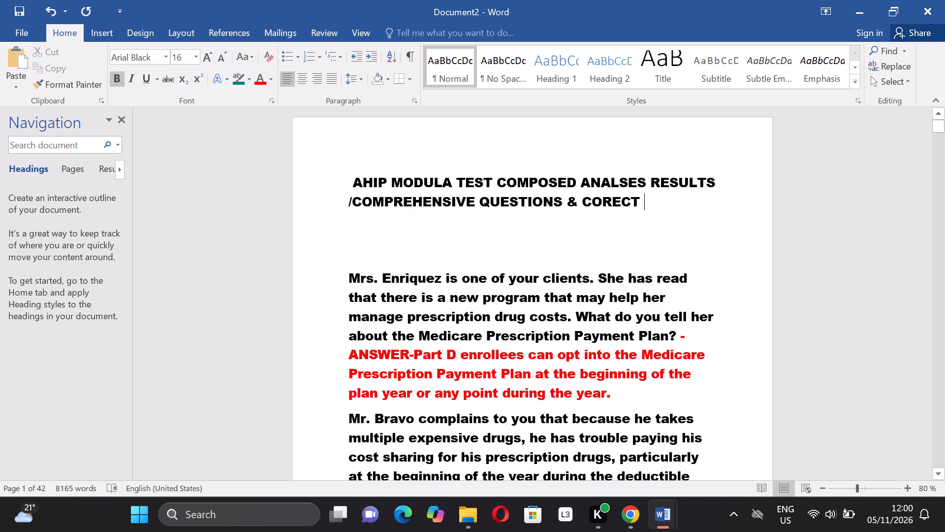
left_click(614, 203)
key("r")
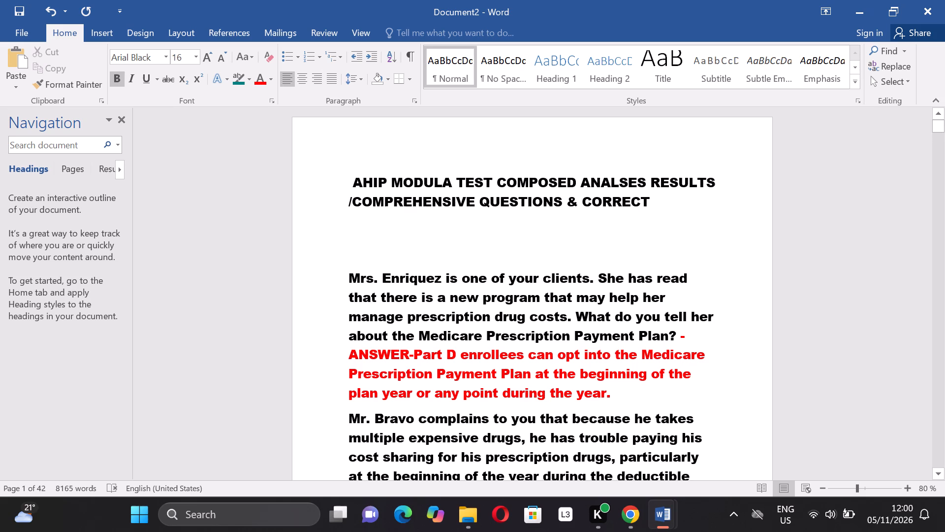
left_click(659, 202)
type("ANSWERS")
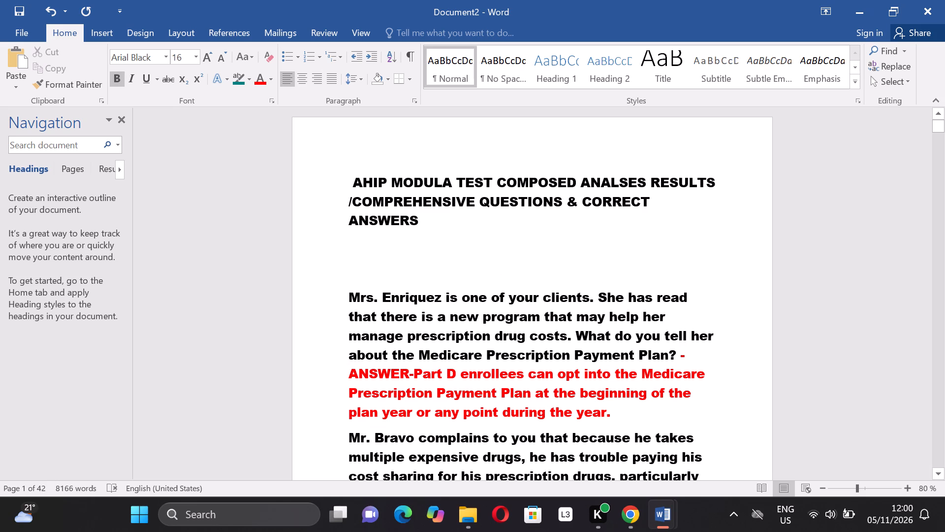
key("space")
type("202")
key("6")
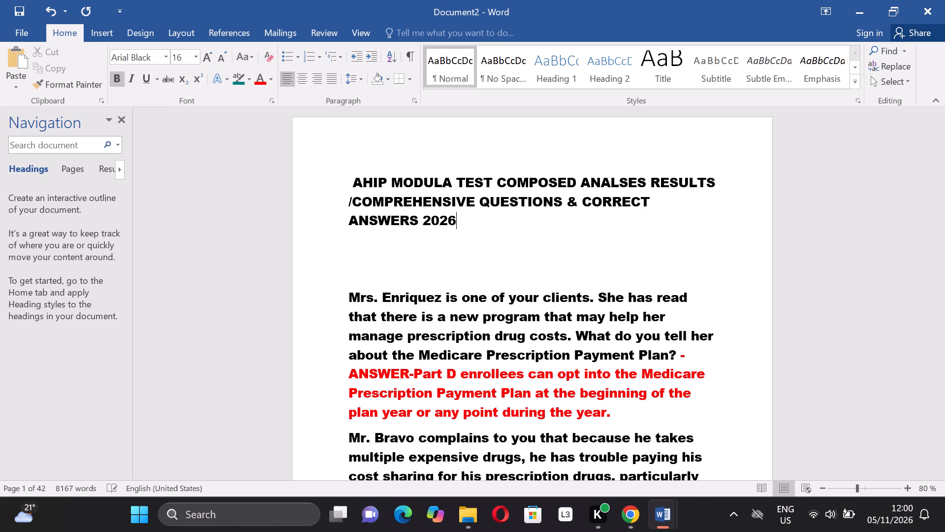
type("/202")
key("7")
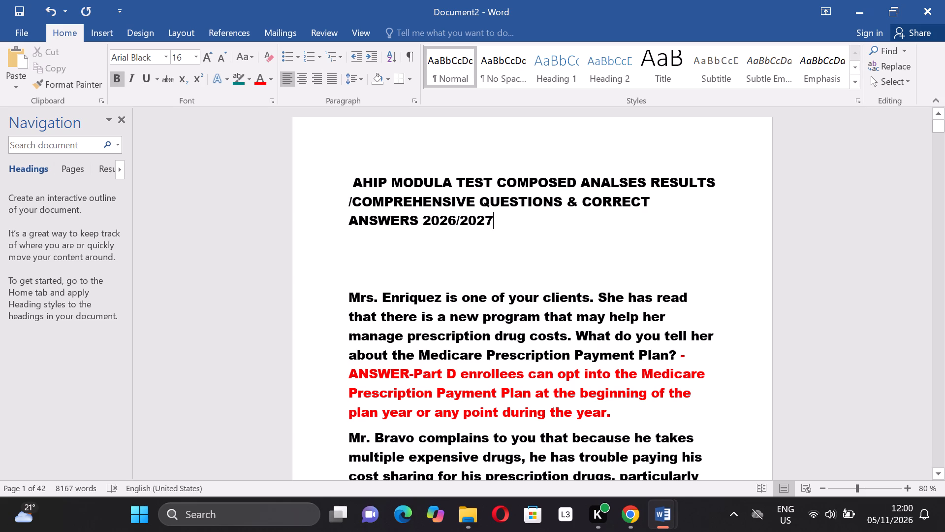
Set the font size of the whole AHIP heading to 20.
left_click_drag(352, 181, 512, 223)
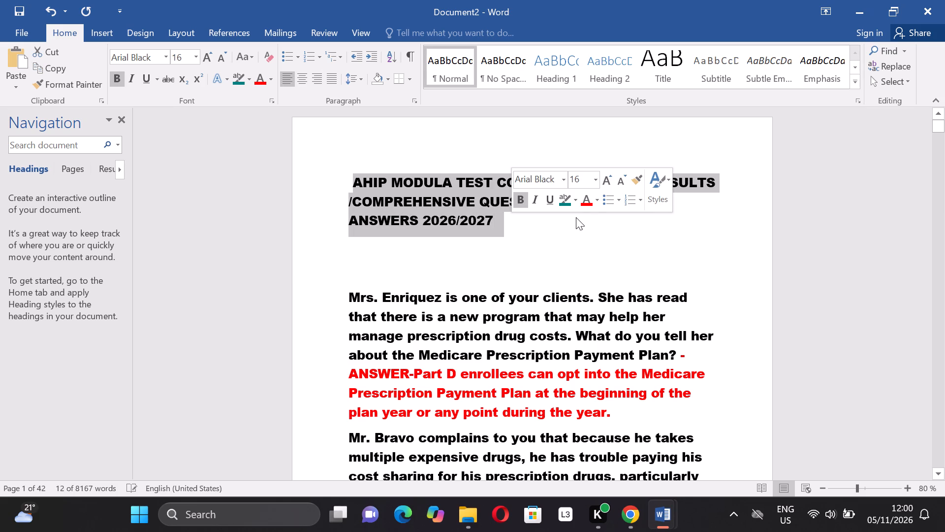
left_click(593, 178)
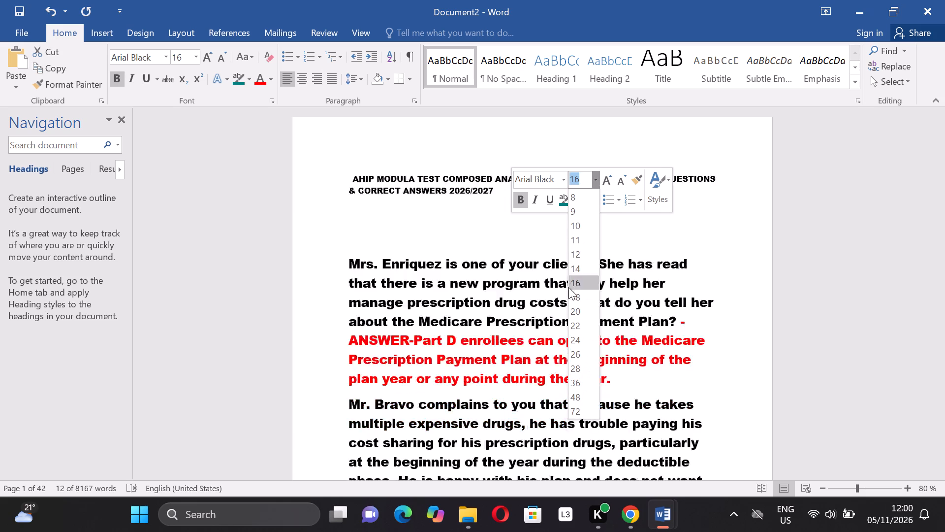
left_click(575, 314)
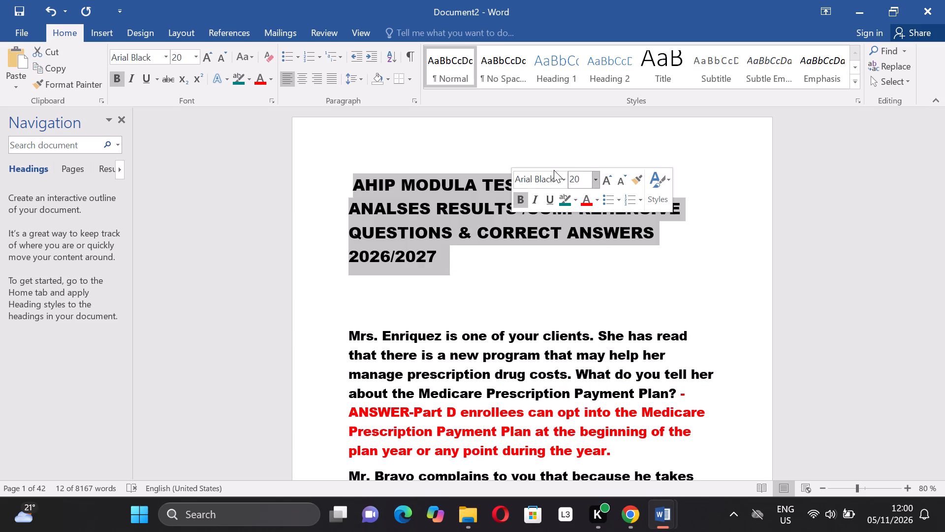
Change the whole AHIP heading's font to Berlin Sans FB Demi and center it.
left_click(565, 175)
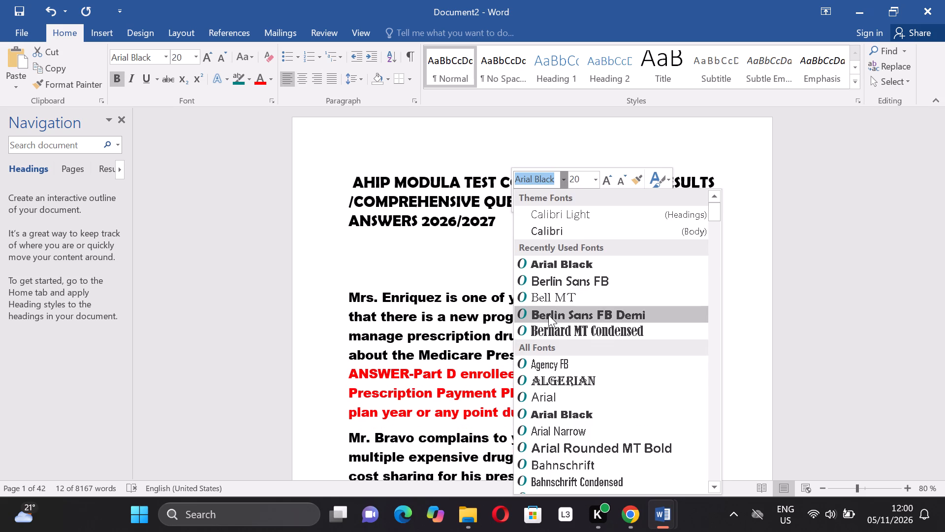
left_click(548, 315)
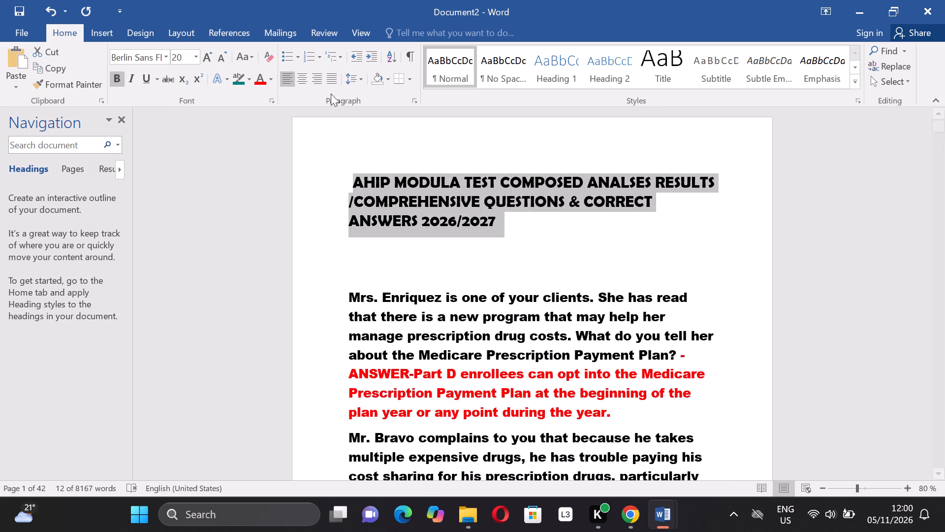
left_click(294, 78)
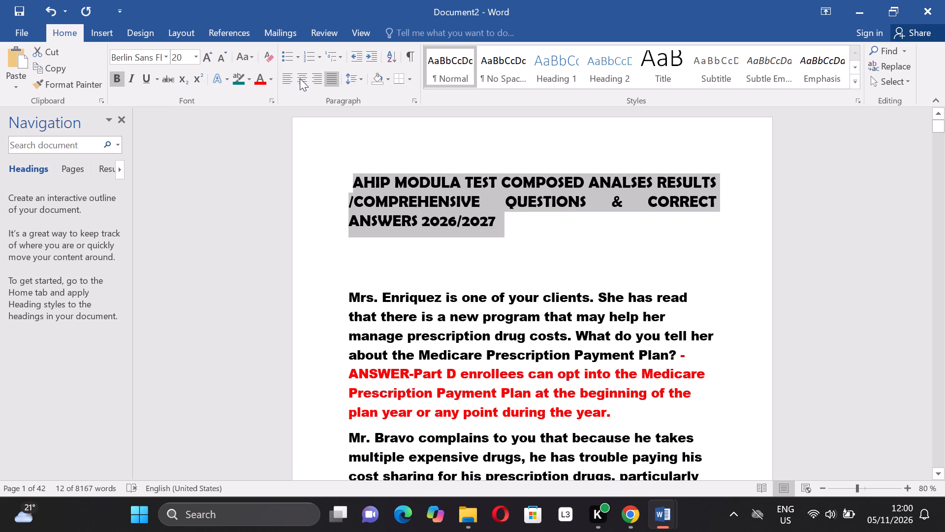
left_click(301, 78)
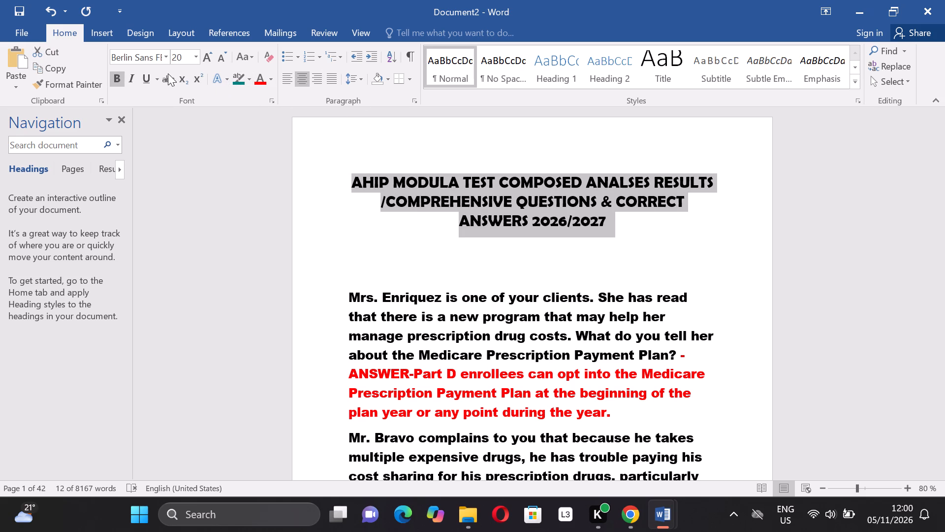
Underline the AHIP heading and highlight it in teal.
left_click(146, 75)
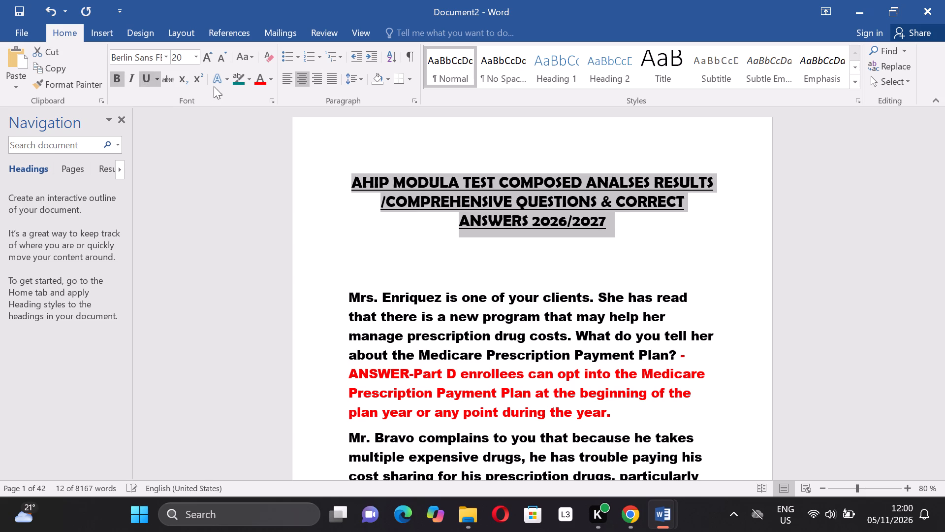
left_click(249, 78)
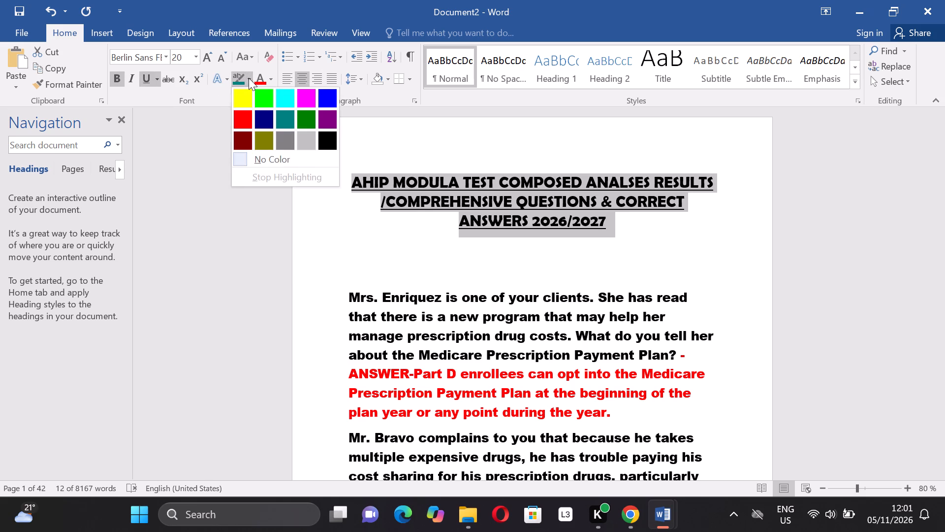
left_click(238, 79)
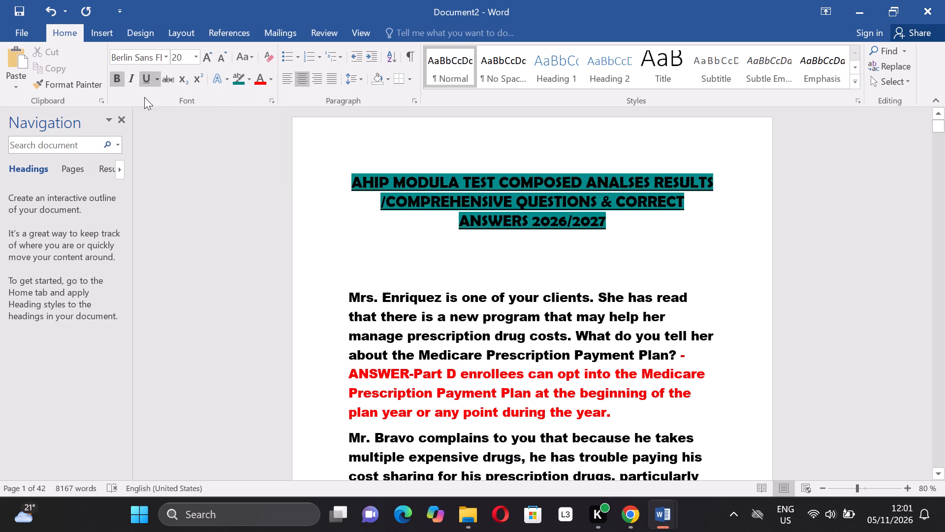
Save the document as a PDF in the BNN002 folder under the suggested file name, and close the opened PDF.
left_click(16, 27)
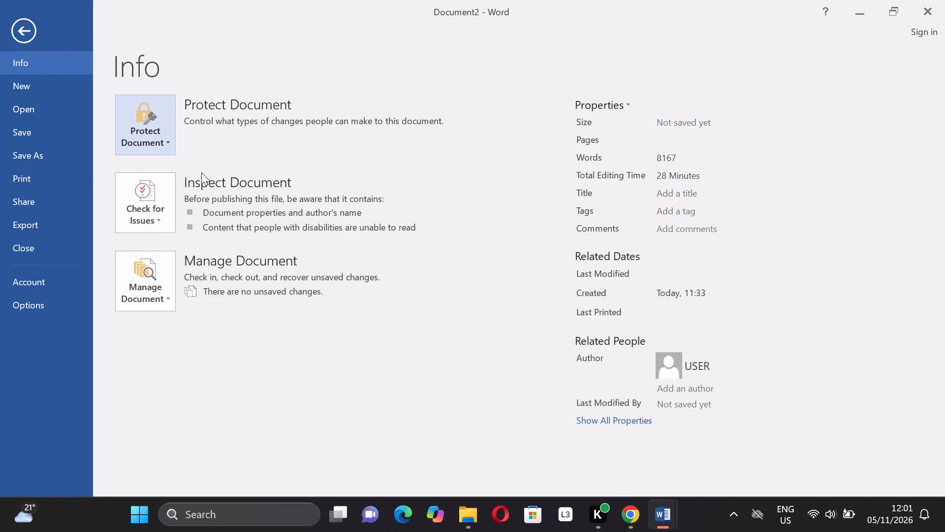
left_click(44, 151)
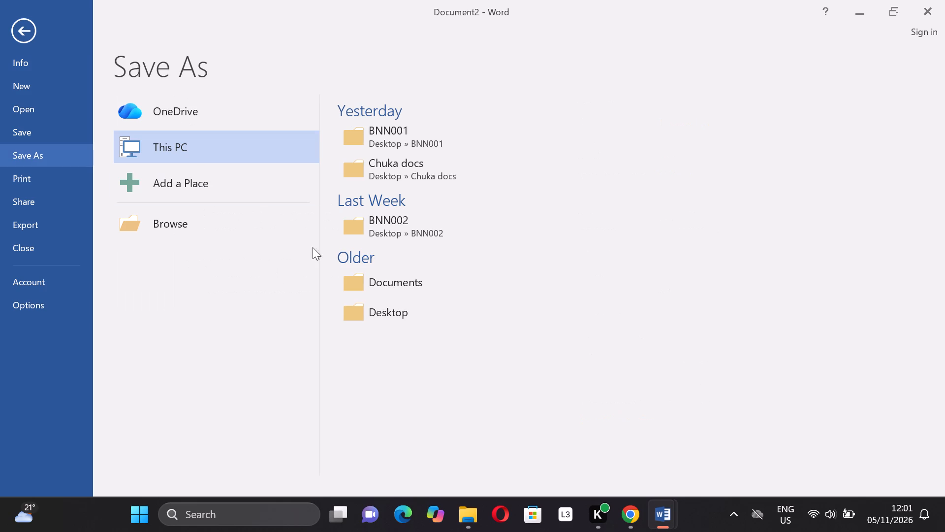
left_click(437, 235)
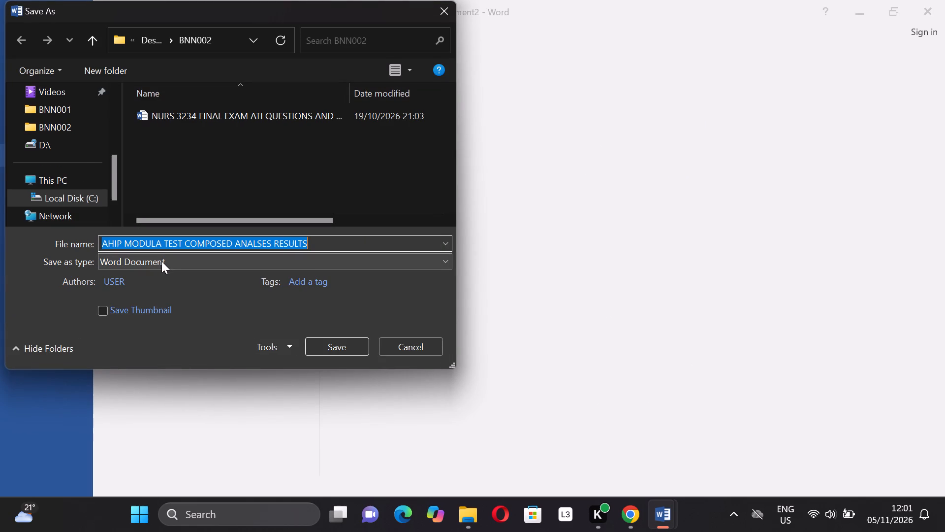
left_click(64, 129)
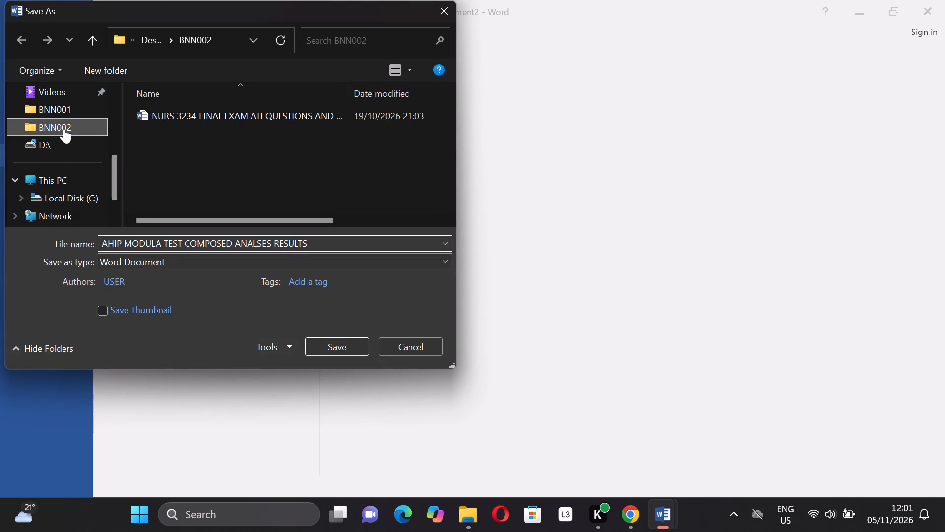
left_click(241, 258)
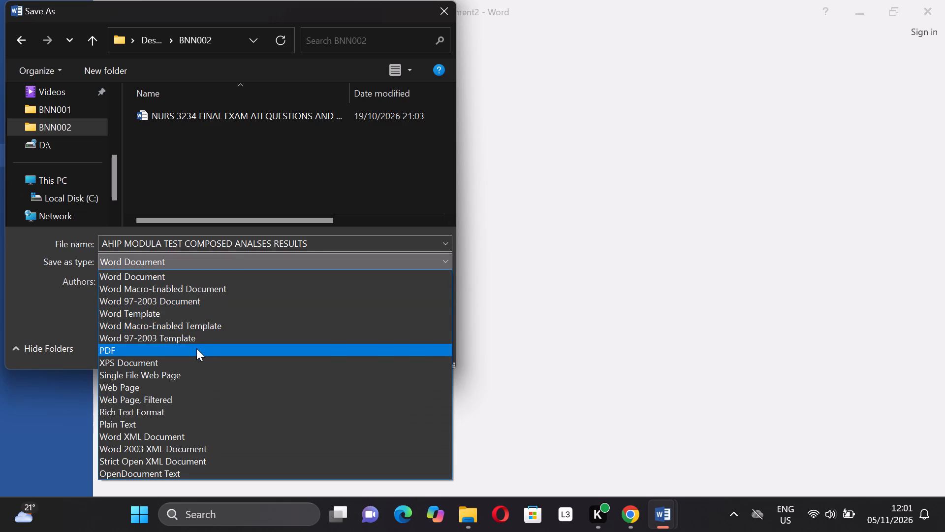
left_click(196, 348)
left_click(336, 387)
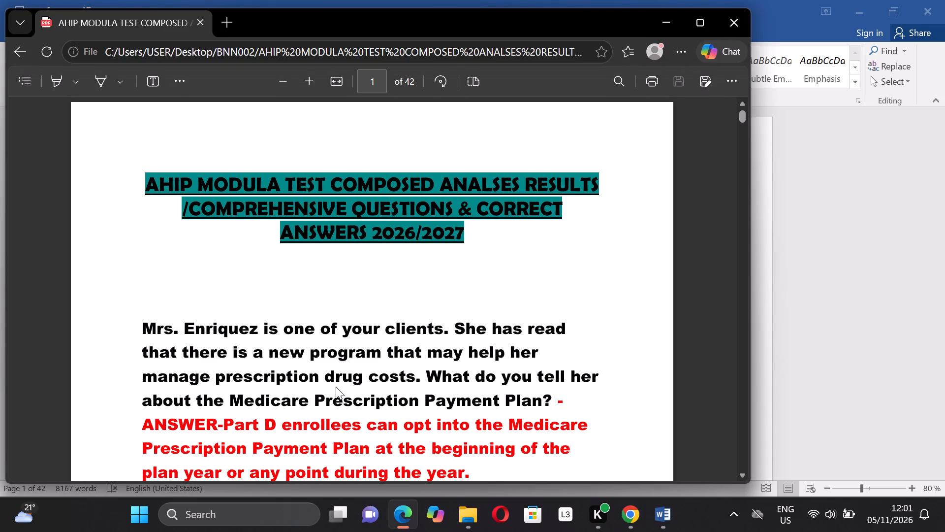
left_click(740, 23)
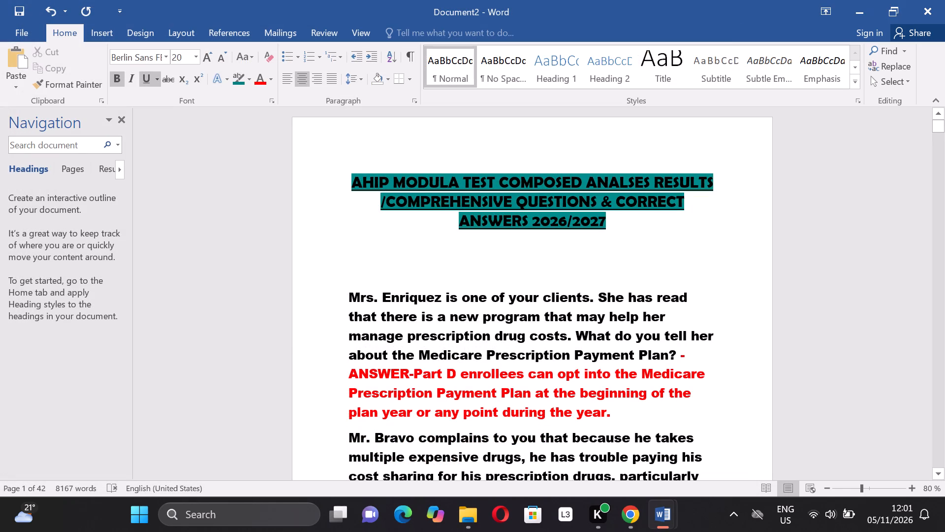
Close the Word document.
left_click(929, 7)
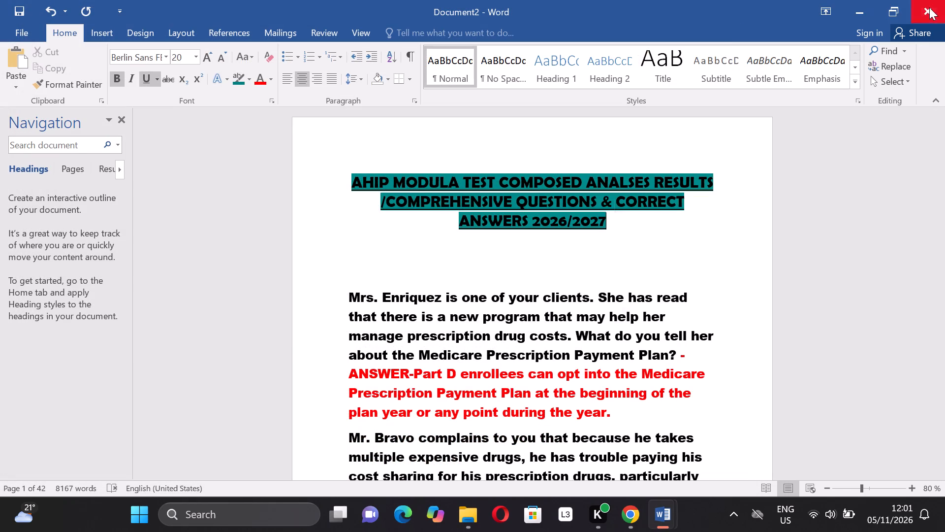
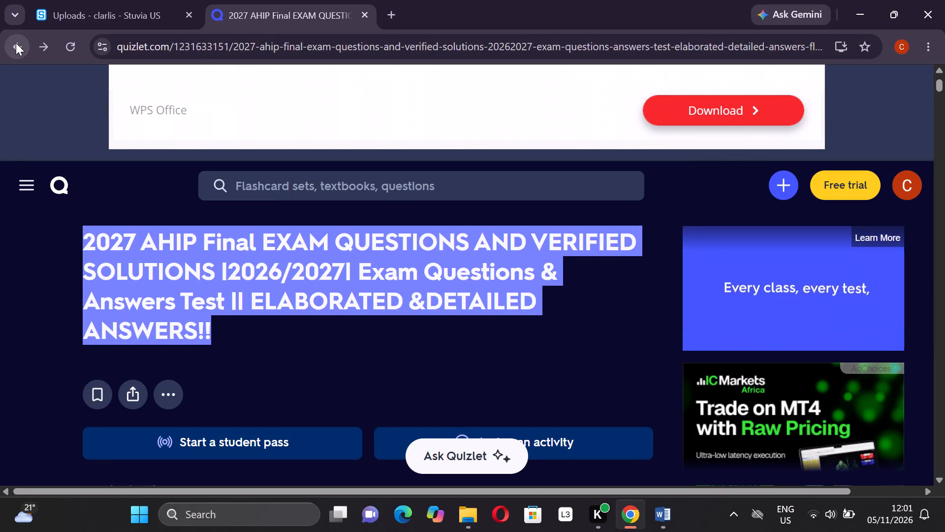
Go back in Quizlet to the set author's list of flashcard sets.
left_click(16, 43)
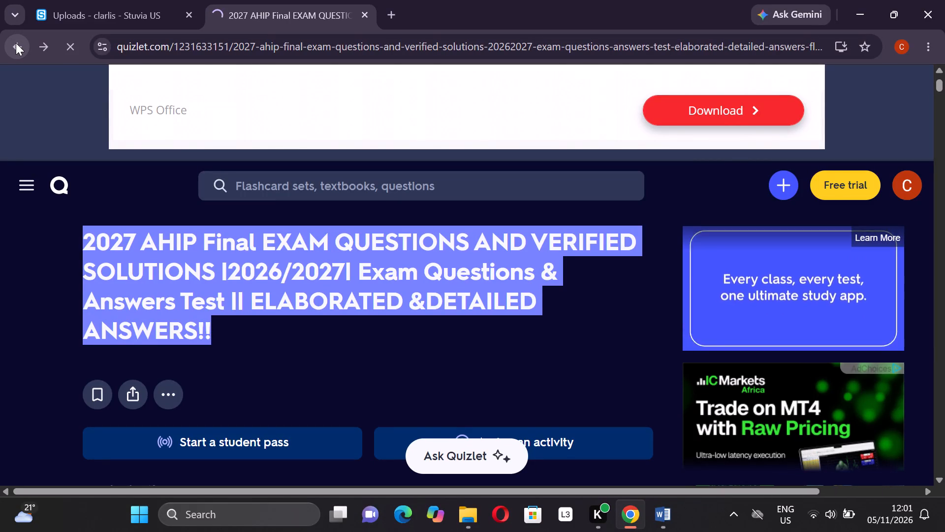
left_click(16, 43)
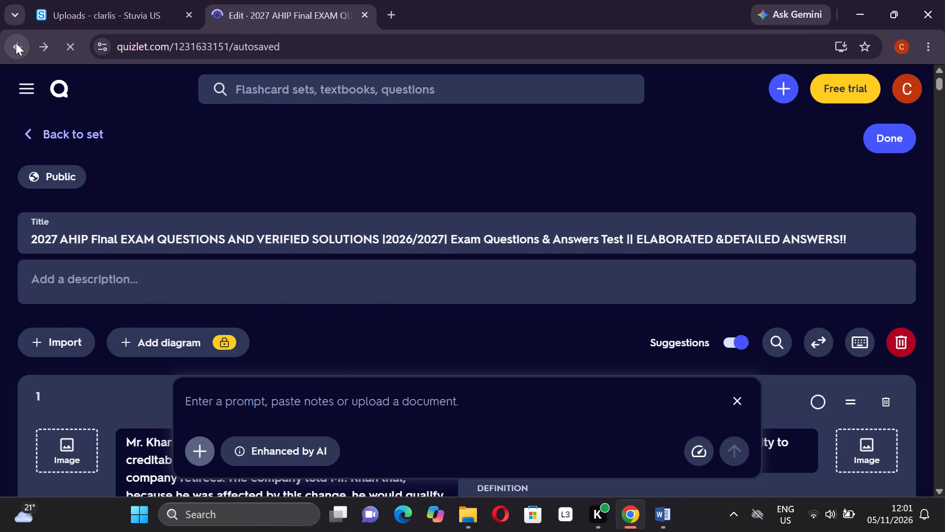
left_click(16, 43)
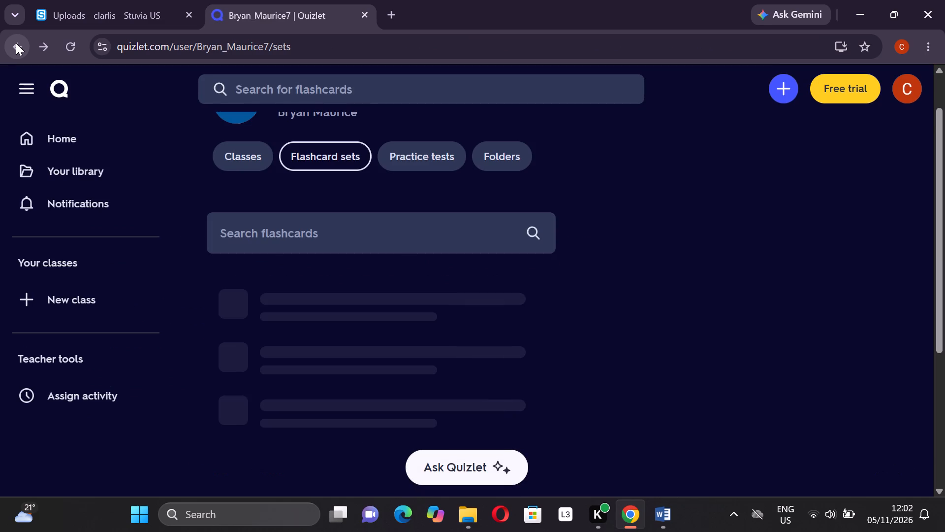
Find the flashcard set "EPA 608 EXAM NEWEST EXAM 2025" near the end of the author's list and open it.
scroll(343, 316, "down", 7)
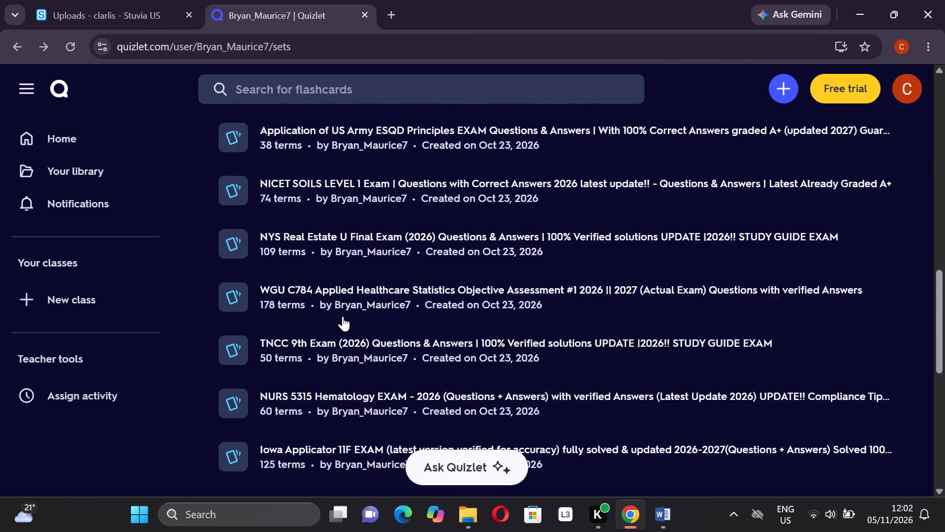
scroll(343, 316, "down", 11)
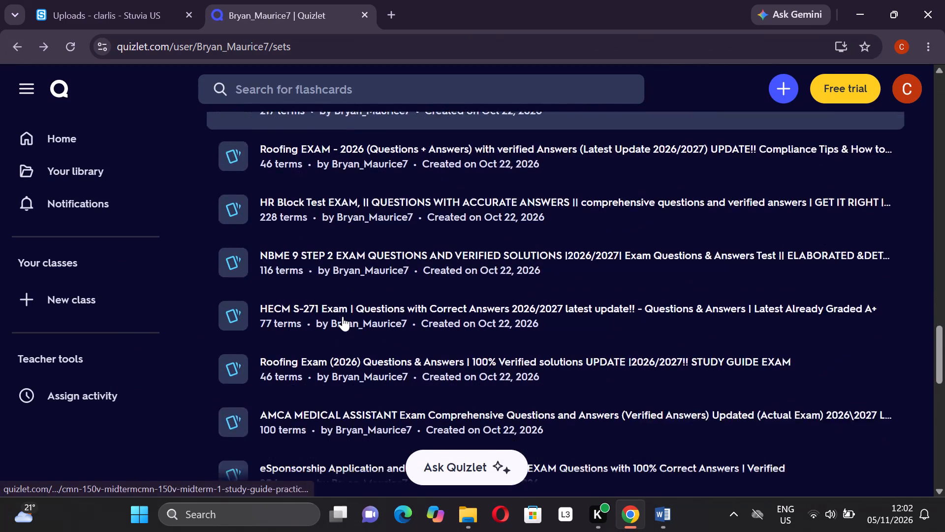
scroll(343, 316, "down", 15)
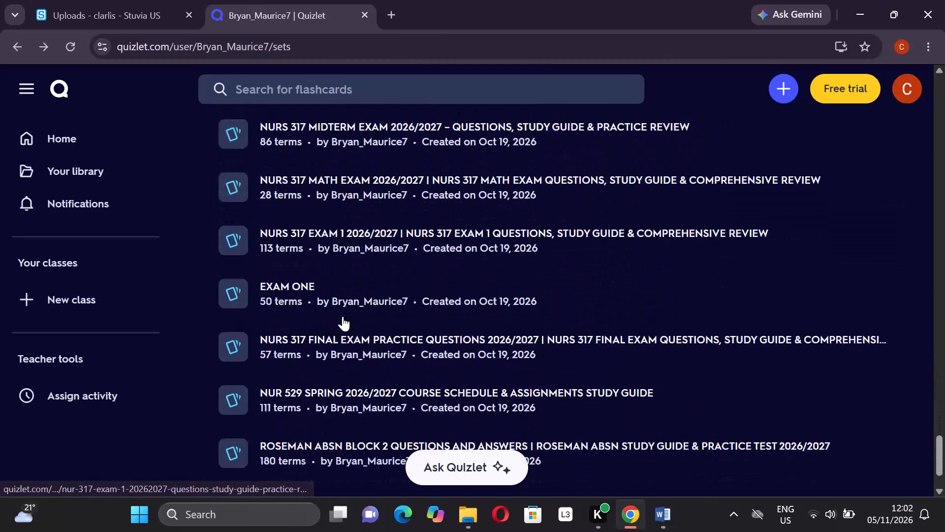
scroll(343, 316, "down", 11)
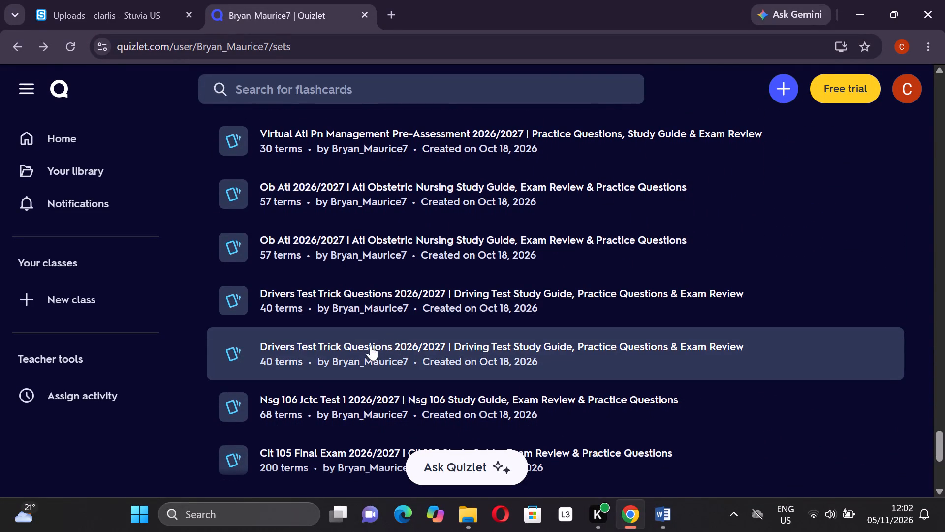
scroll(380, 409, "down", 3)
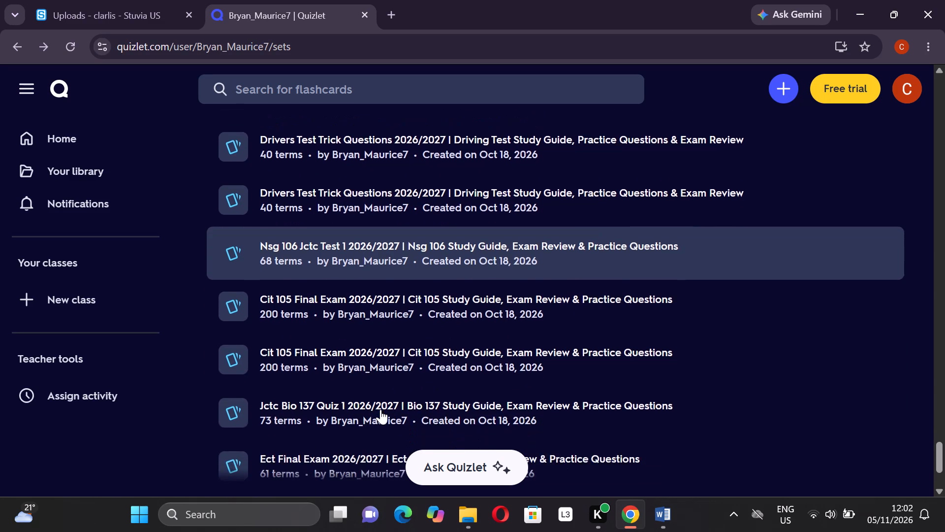
scroll(380, 409, "down", 1)
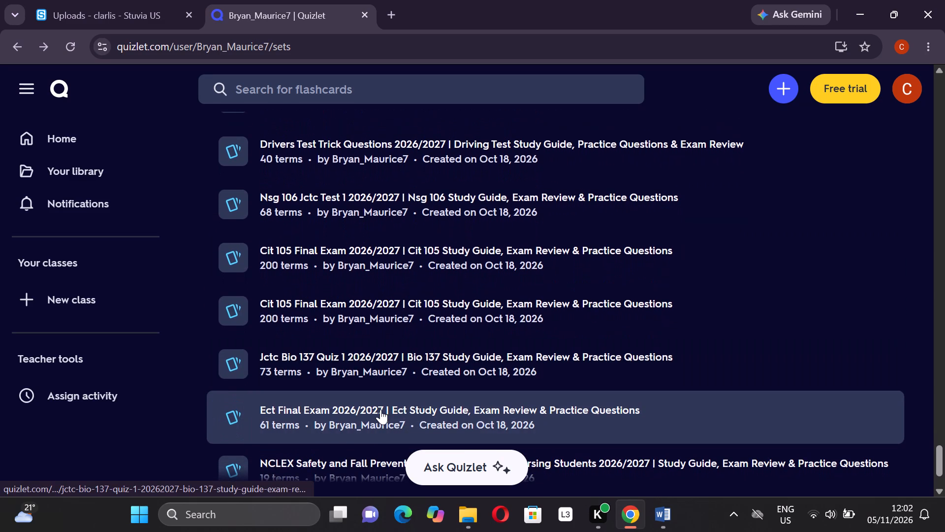
scroll(379, 465, "down", 1)
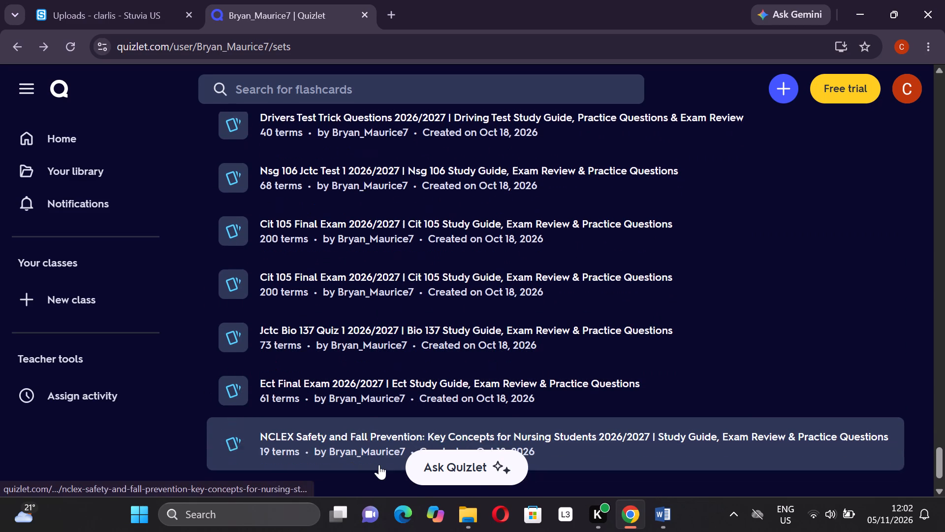
scroll(379, 465, "down", 4)
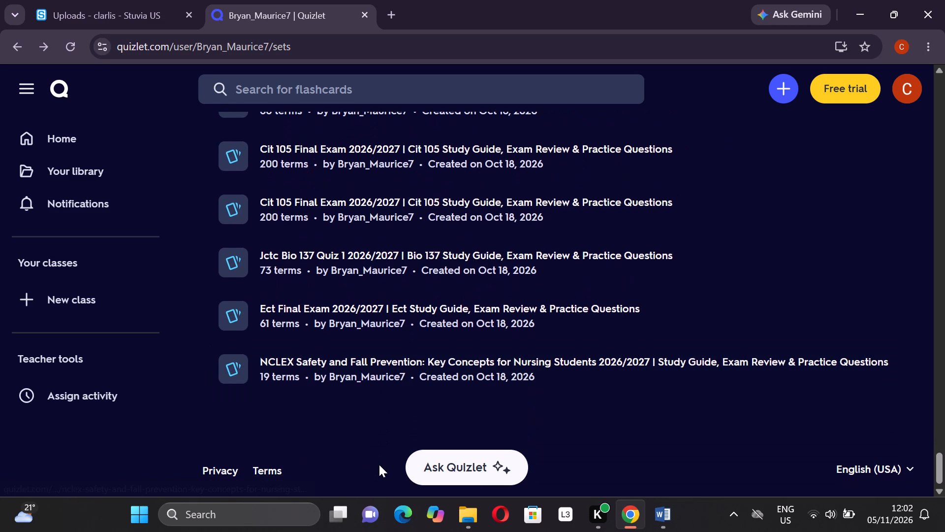
scroll(467, 345, "down", 2)
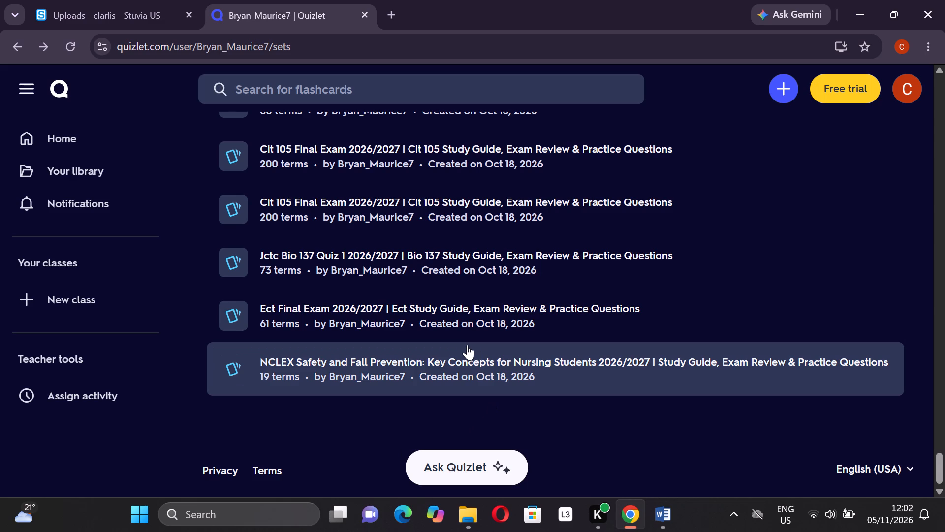
scroll(467, 345, "down", 4)
scroll(597, 399, "down", 1)
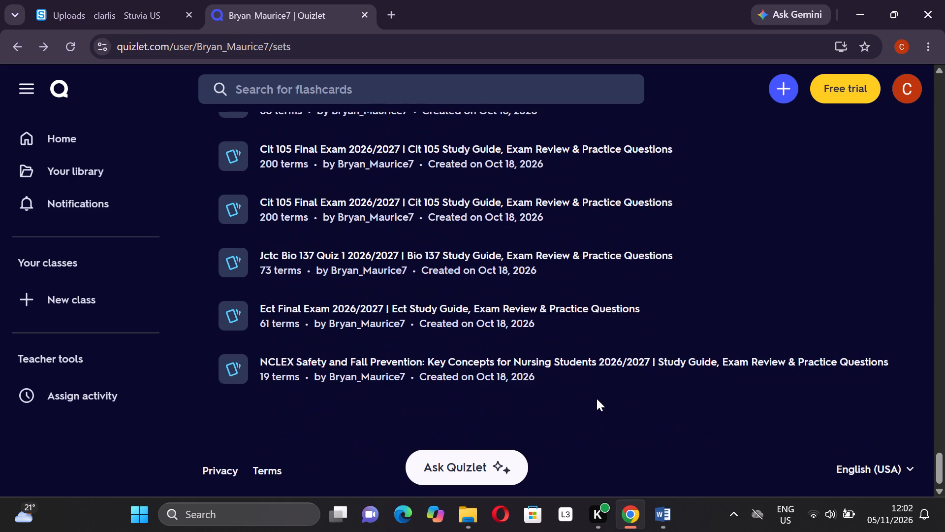
scroll(597, 399, "up", 1)
scroll(597, 399, "down", 3)
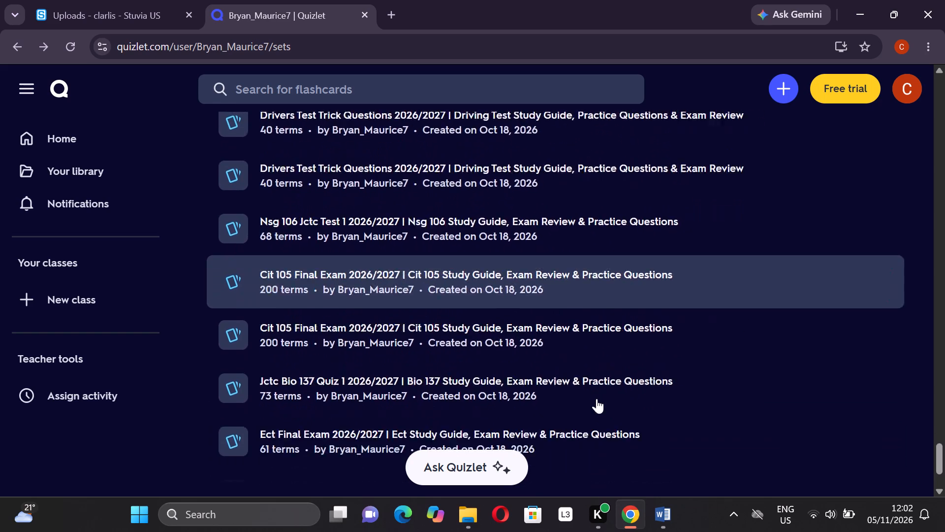
scroll(597, 399, "down", 13)
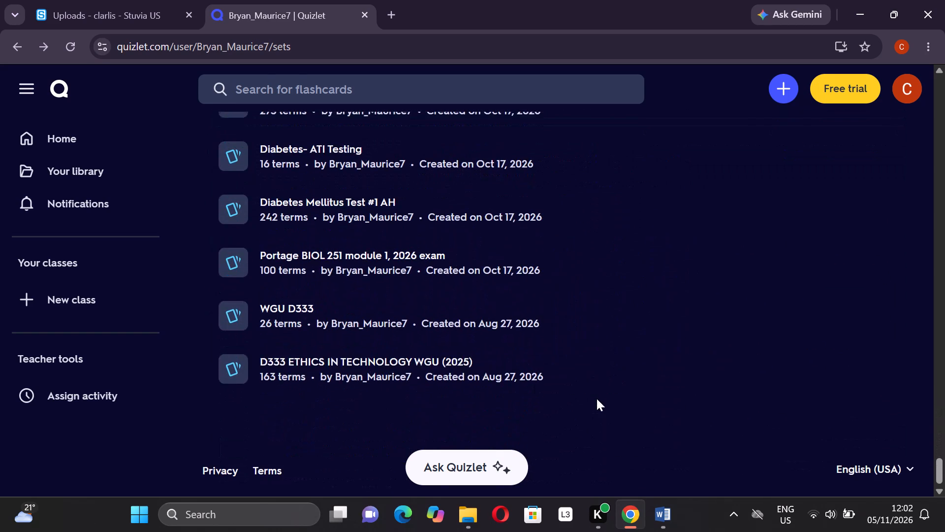
scroll(597, 399, "down", 10)
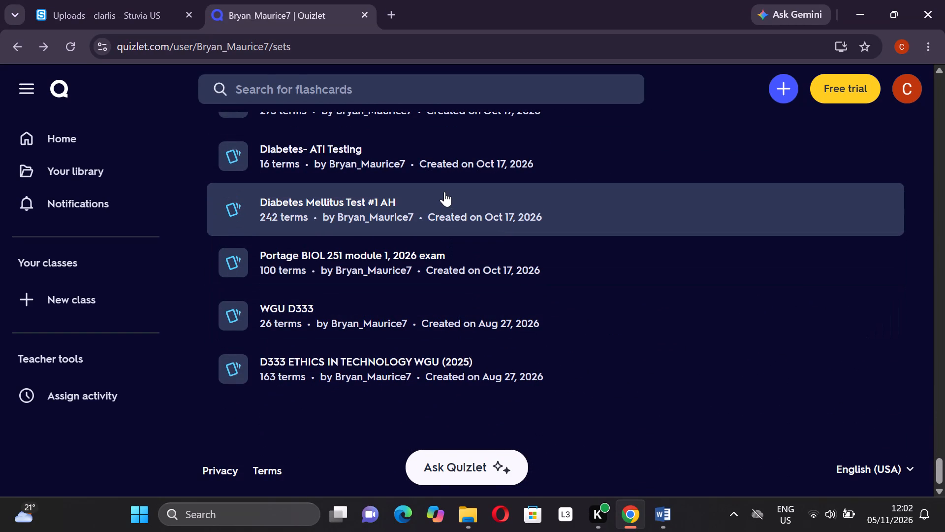
scroll(444, 192, "up", 3)
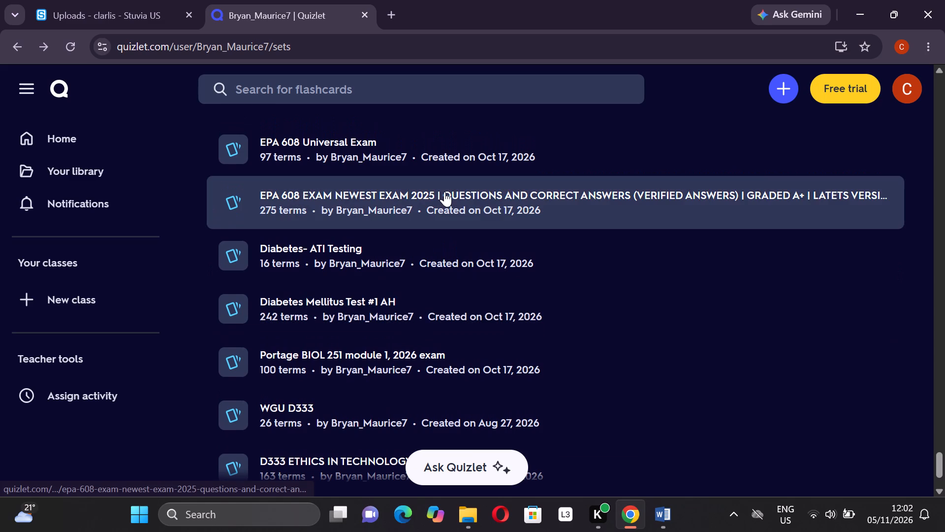
double_click(444, 192)
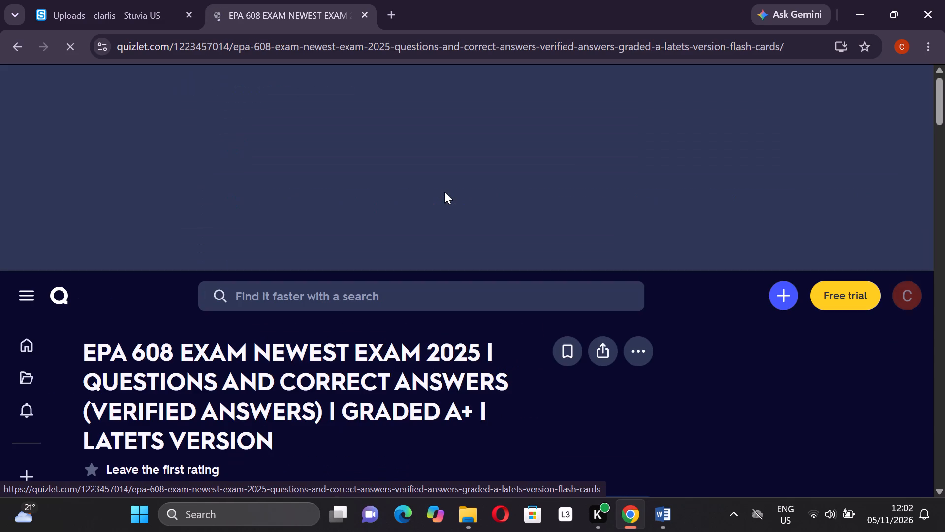
Make a copy of the EPA 608 flashcard set and create it as a new set under the same title.
left_click(629, 357)
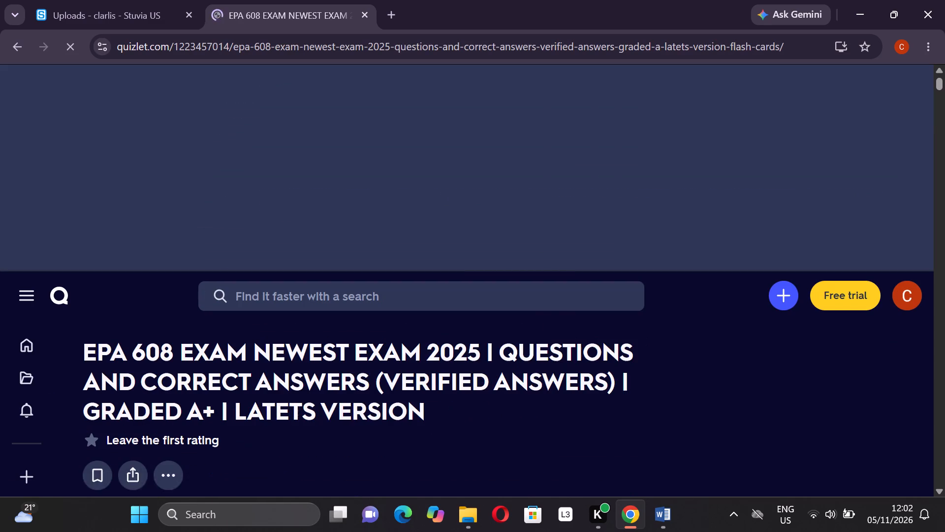
scroll(177, 399, "down", 2)
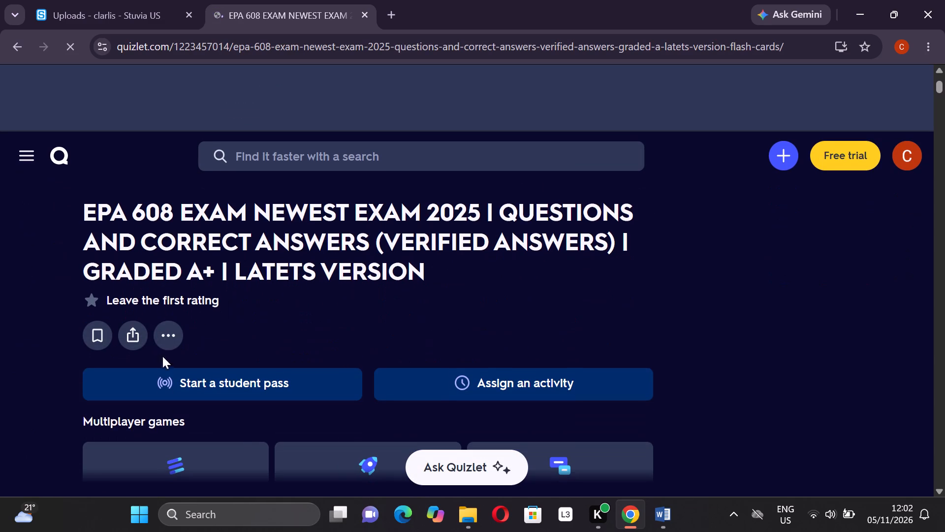
left_click(168, 343)
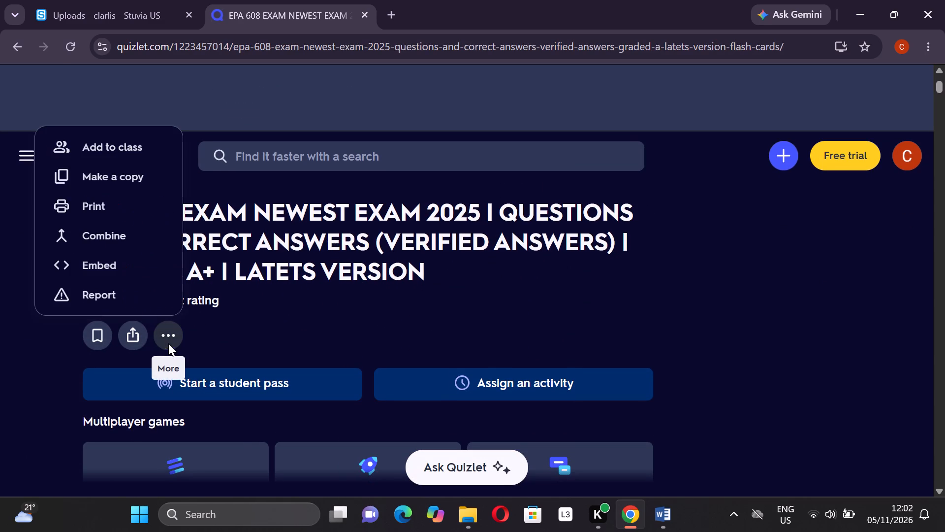
left_click(149, 175)
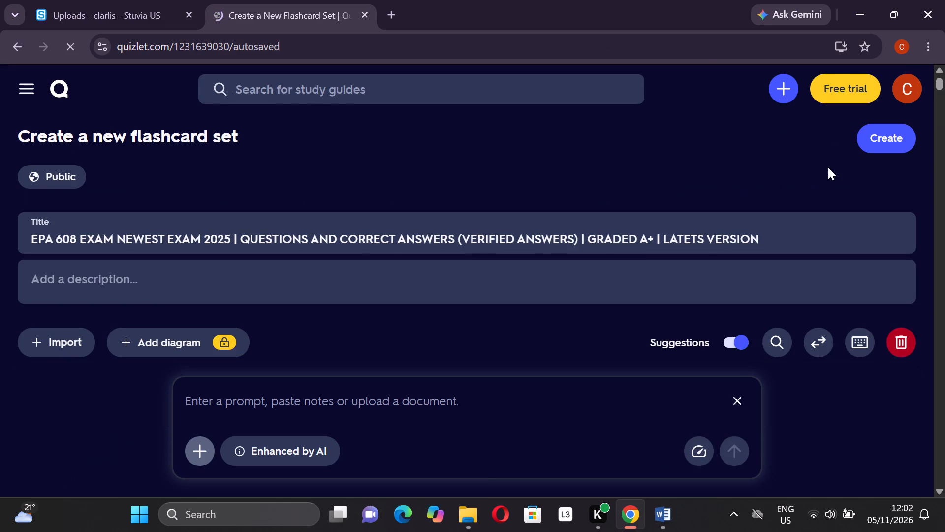
left_click(875, 140)
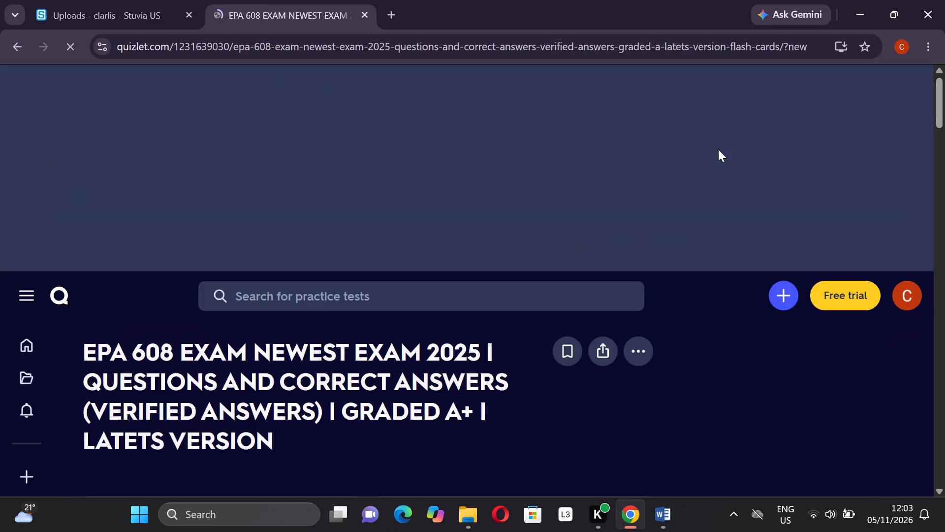
left_click(728, 147)
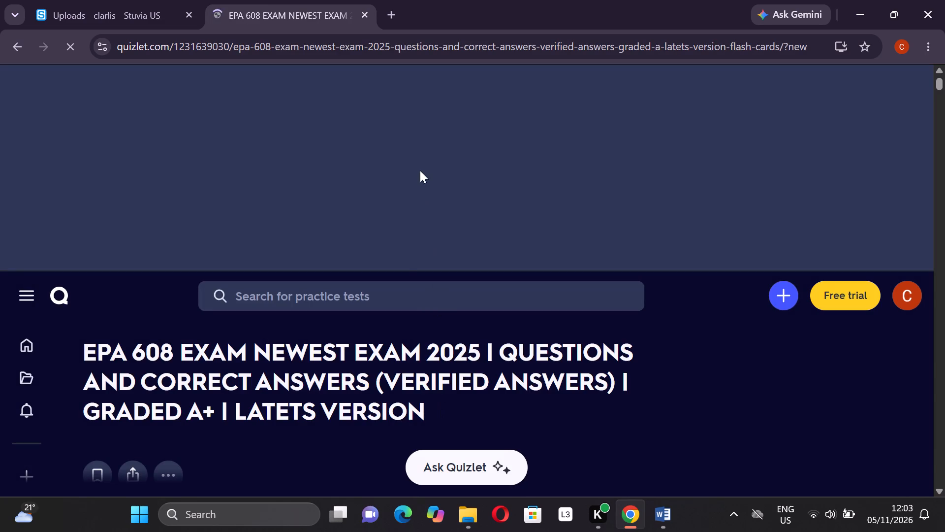
Export the copied EPA 608 set with custom separators, "- ANSWER-" between term and definition and "\n\n" between rows, and copy the text.
scroll(351, 381, "down", 3)
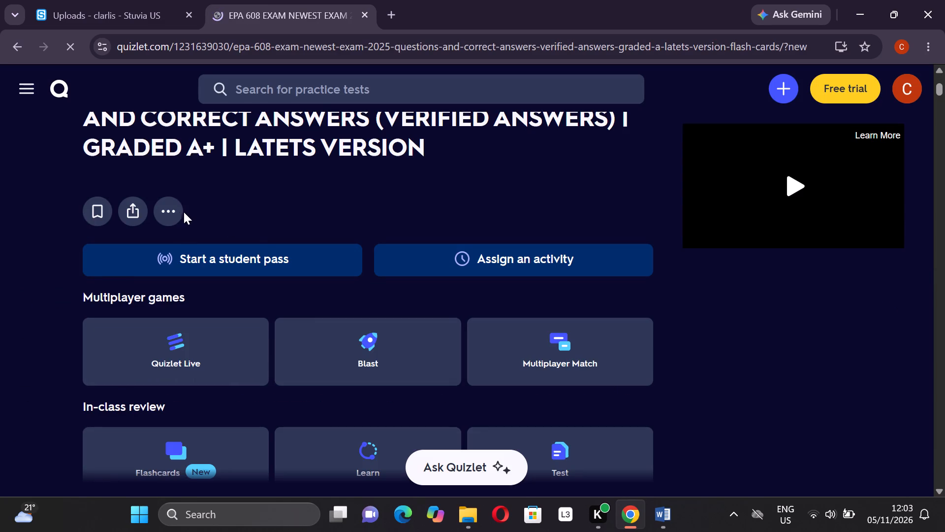
left_click(176, 211)
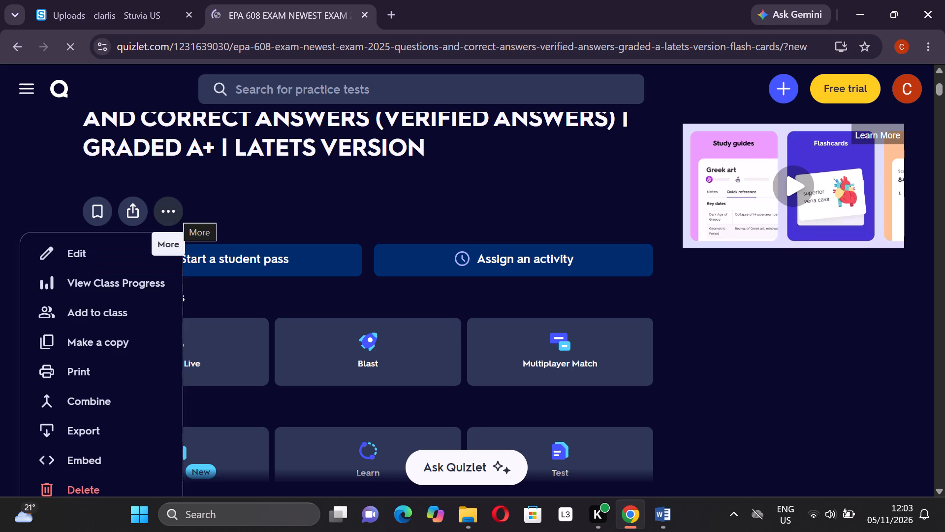
left_click(101, 426)
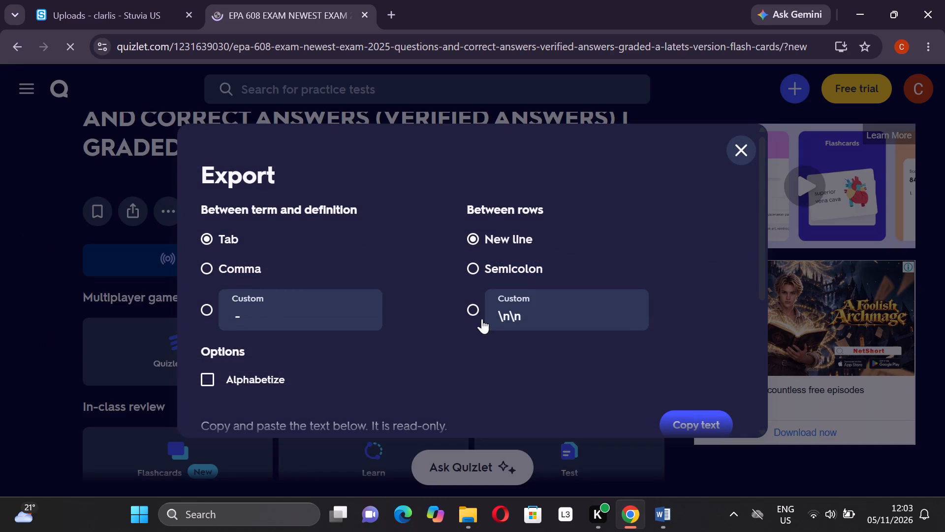
left_click(473, 306)
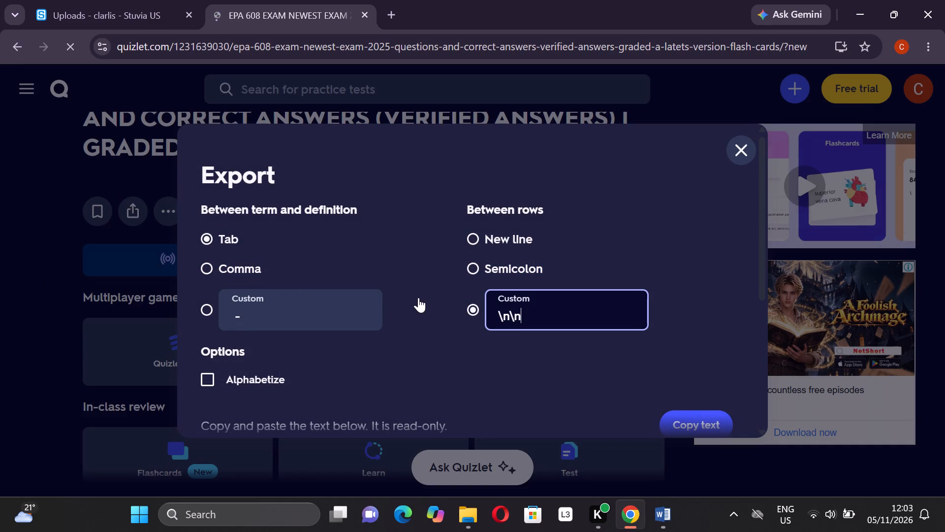
left_click(204, 306)
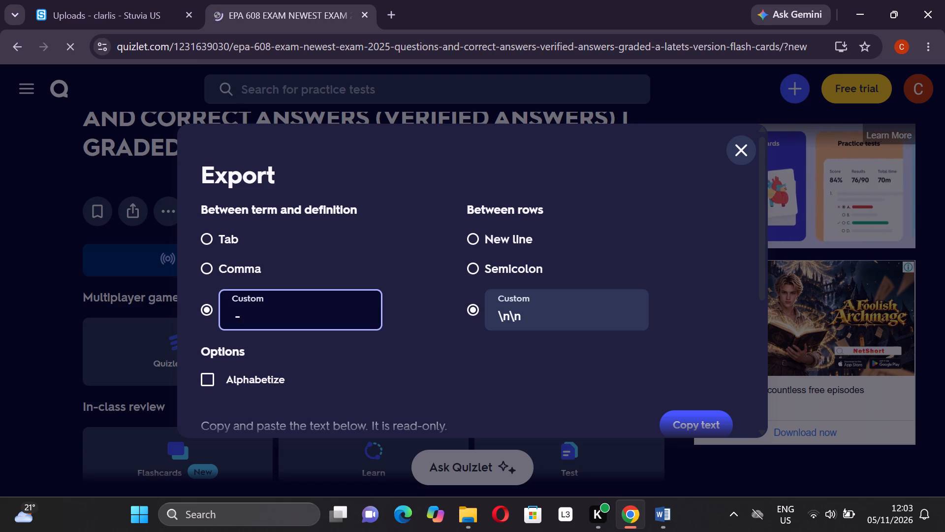
left_click(253, 314)
left_click(329, 346)
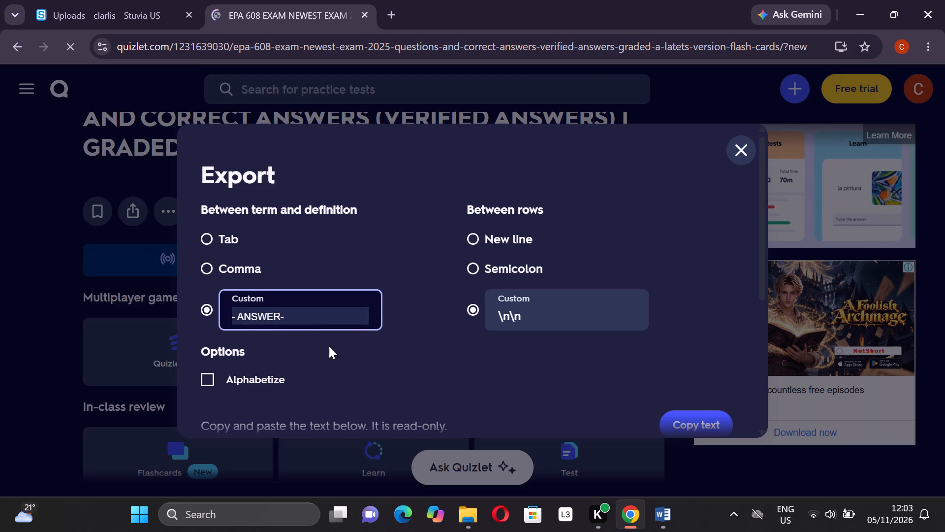
scroll(696, 403, "down", 1)
left_click(692, 371)
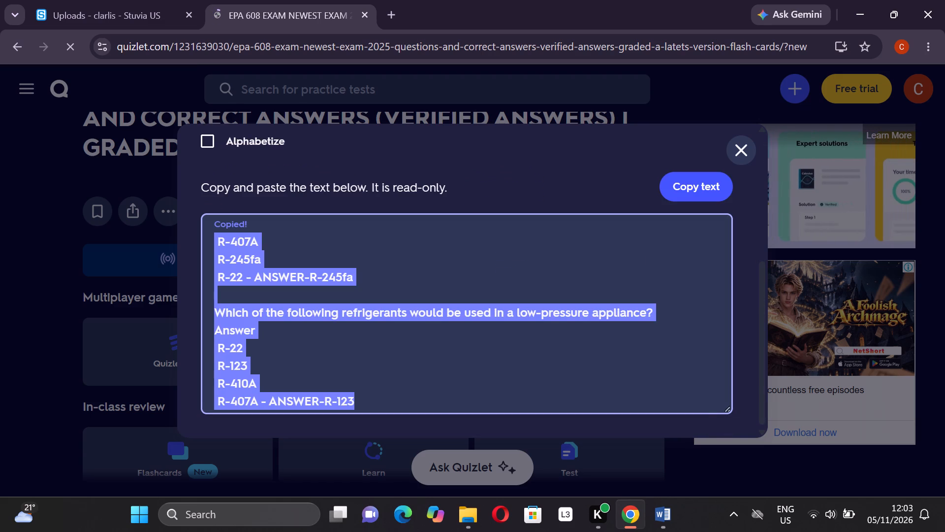
Switch to Word and create a new blank document.
left_click(666, 461)
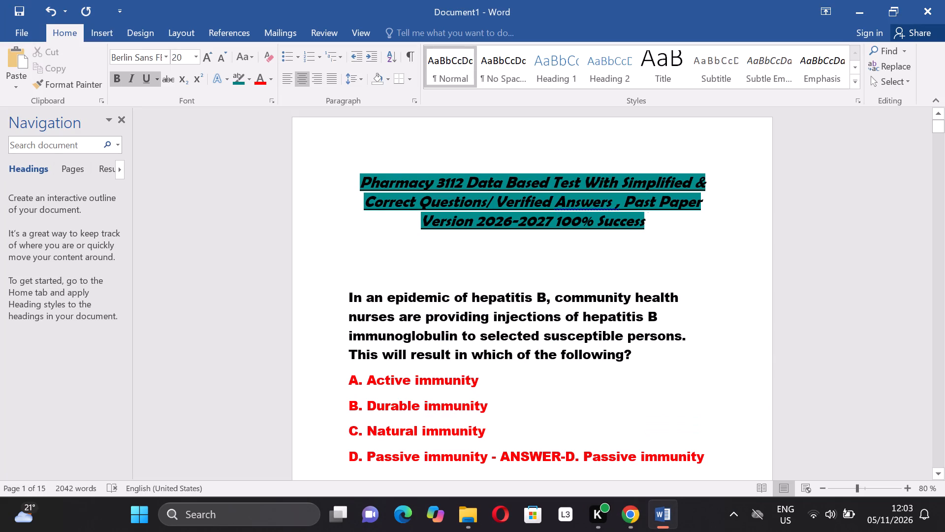
key("ctrl+n")
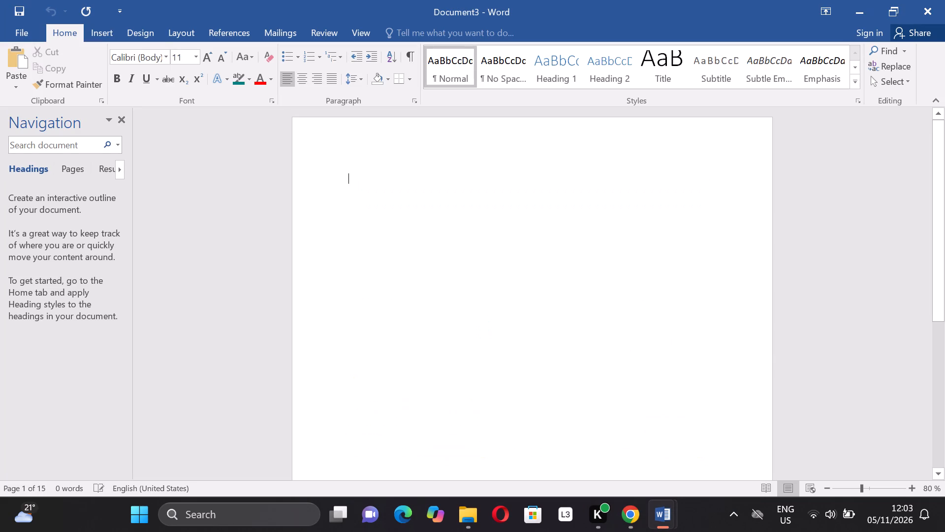
Paste the copied EPA 608 question-and-answer text into the blank document.
right_click(345, 193)
left_click(390, 248)
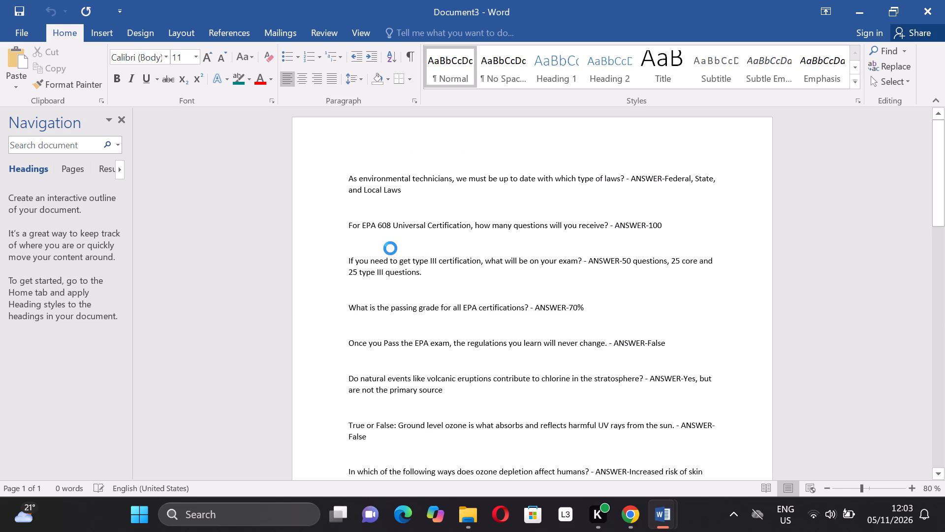
Insert three empty lines above the first question at the start of the document.
scroll(390, 248, "up", 10)
scroll(390, 248, "down", 1)
scroll(390, 248, "up", 10)
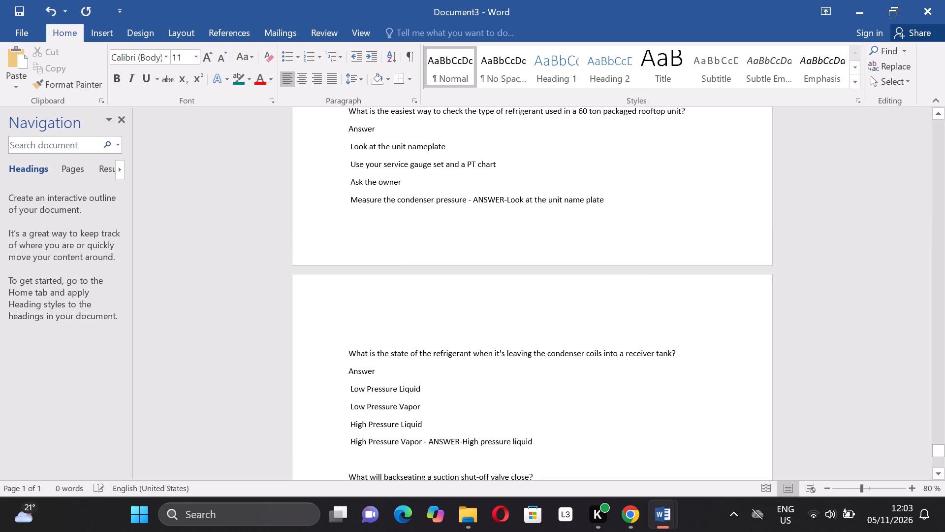
scroll(390, 248, "up", 20)
scroll(390, 248, "up", 20)
scroll(390, 248, "up", 3)
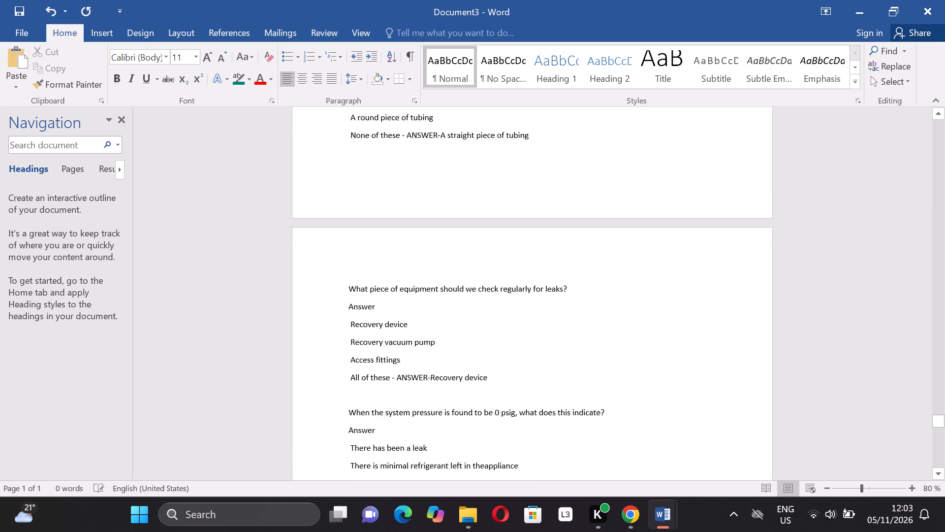
scroll(390, 248, "up", 20)
scroll(390, 248, "up", 20)
scroll(390, 248, "up", 3)
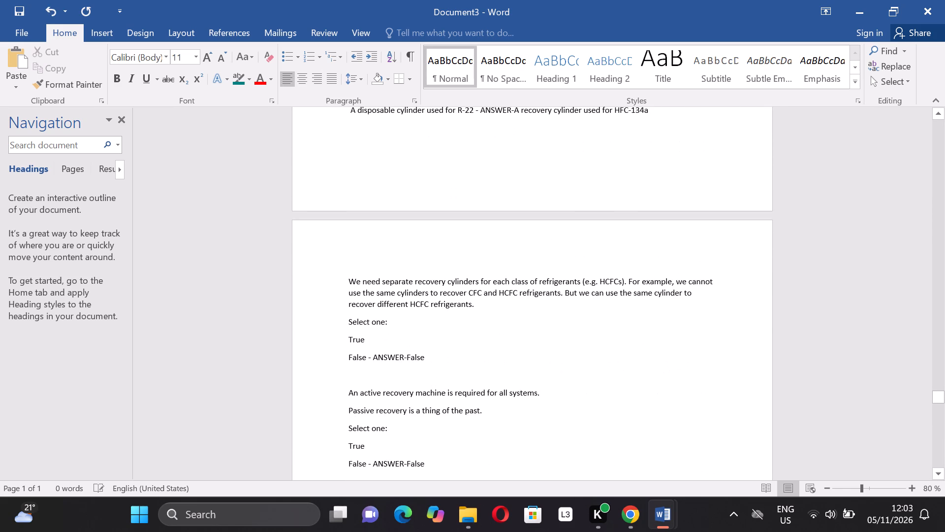
scroll(390, 248, "up", 20)
scroll(390, 248, "up", 20)
scroll(390, 248, "up", 11)
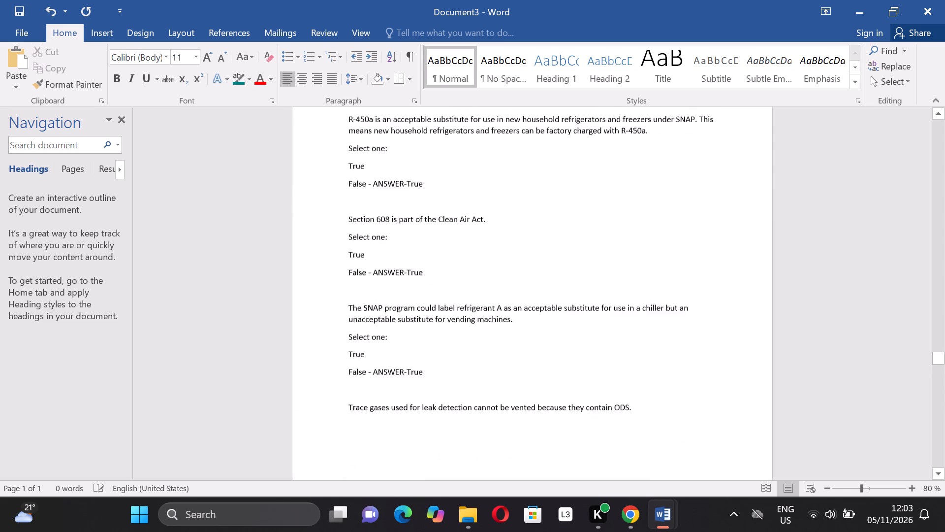
scroll(390, 248, "up", 20)
scroll(390, 248, "up", 20)
scroll(390, 248, "up", 11)
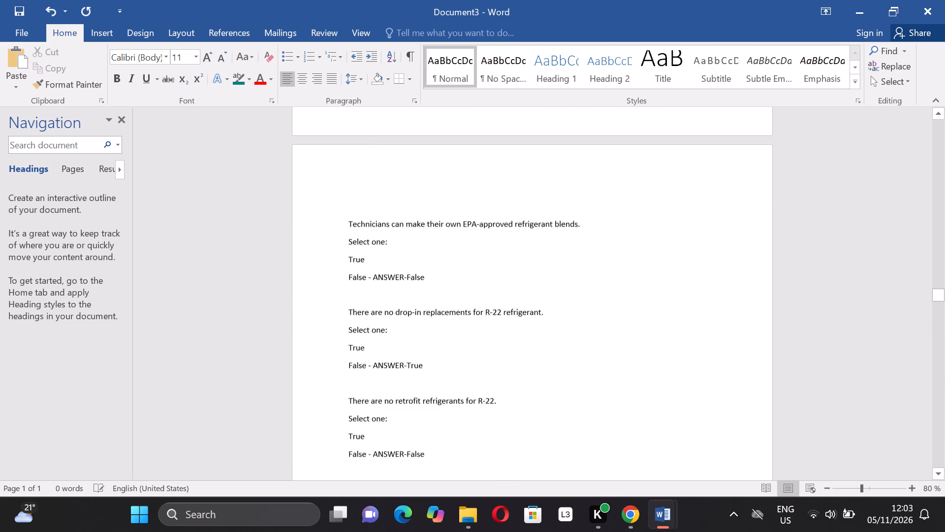
scroll(390, 248, "up", 20)
scroll(390, 248, "up", 20)
scroll(390, 248, "up", 11)
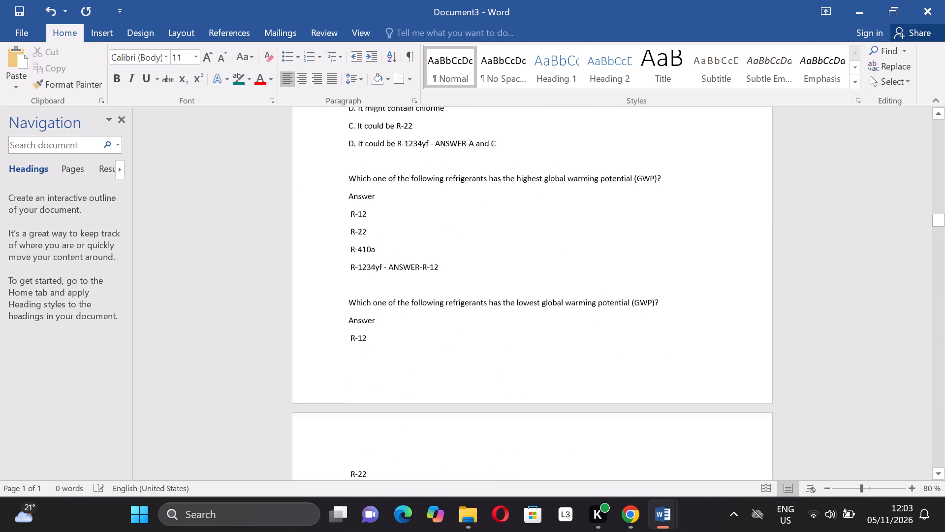
scroll(390, 248, "up", 20)
scroll(390, 248, "up", 20)
scroll(390, 248, "up", 11)
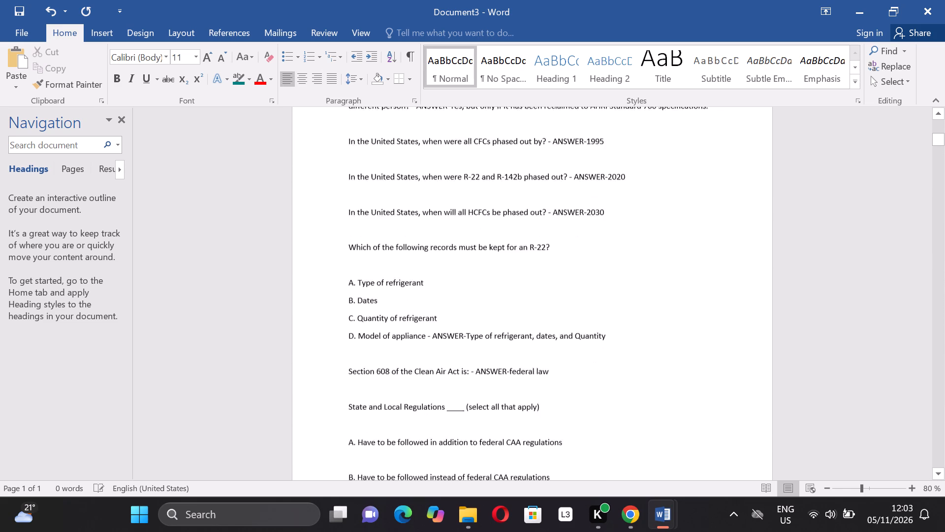
scroll(390, 248, "up", 13)
scroll(329, 200, "up", 20)
scroll(329, 200, "up", 20)
scroll(329, 200, "up", 9)
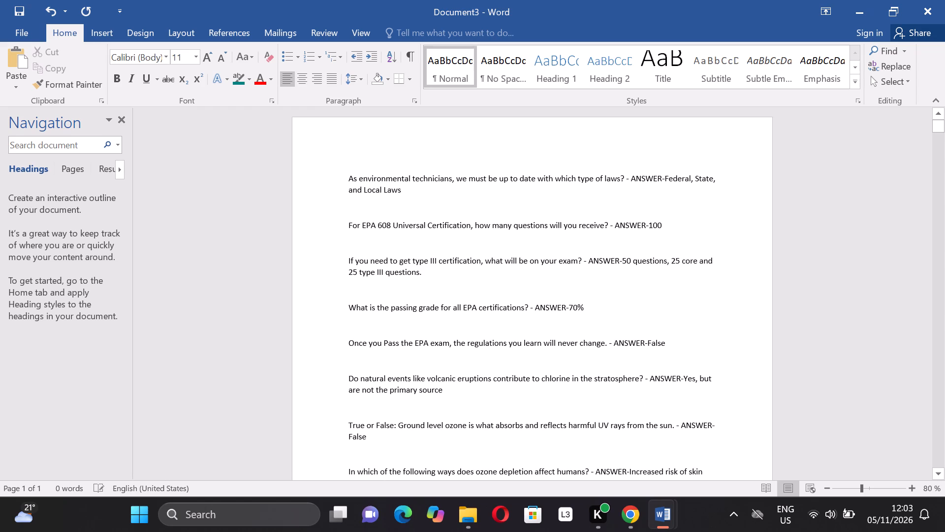
left_click(345, 164)
key("Return")
key("Return")
key("Return")
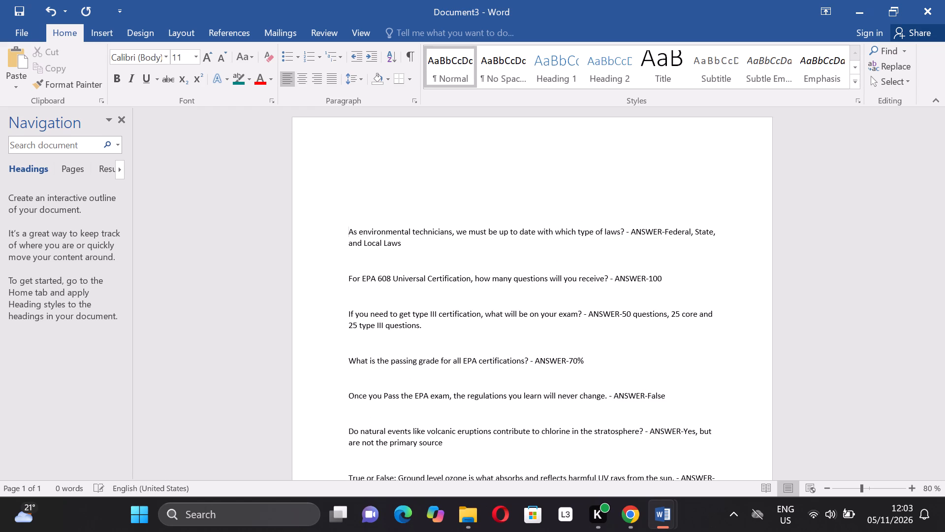
Copy the full EPA 608 set title from Quizlet in Chrome and paste it on the first line of Document3 in Word.
left_click(343, 189)
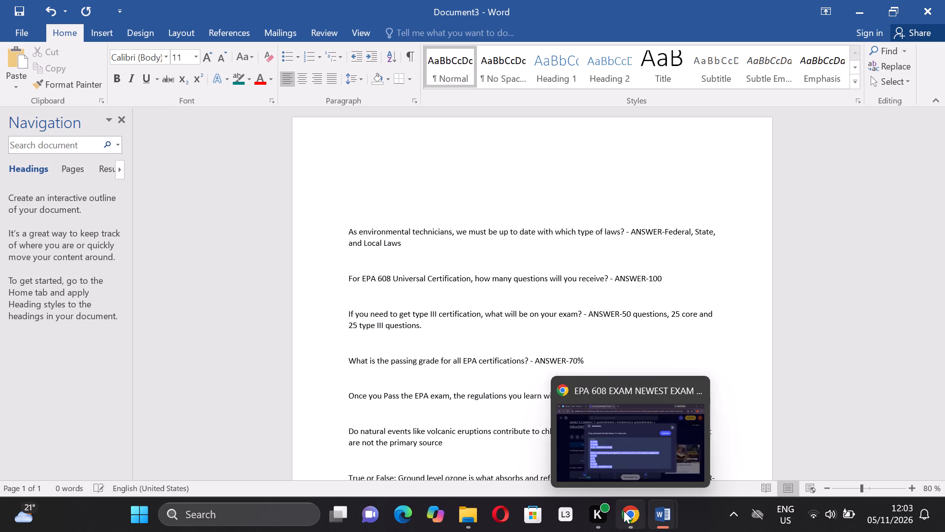
left_click(641, 454)
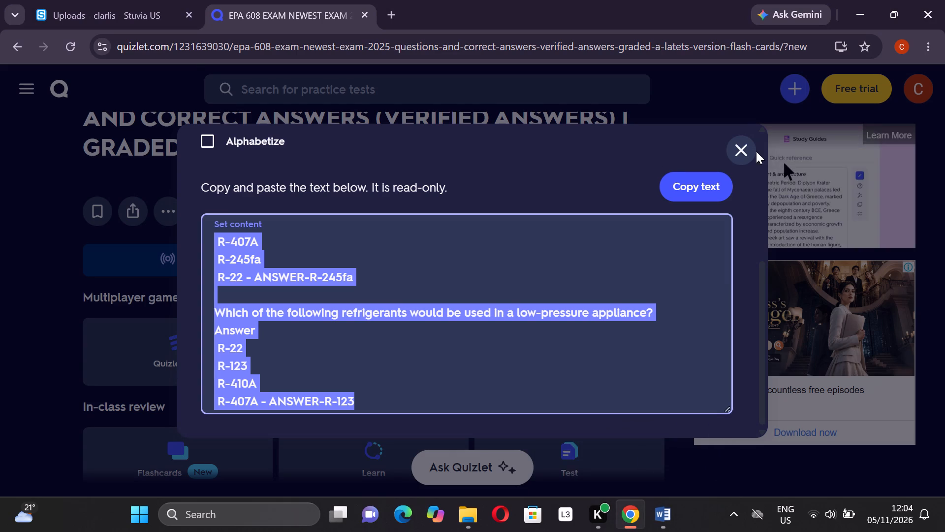
left_click(749, 149)
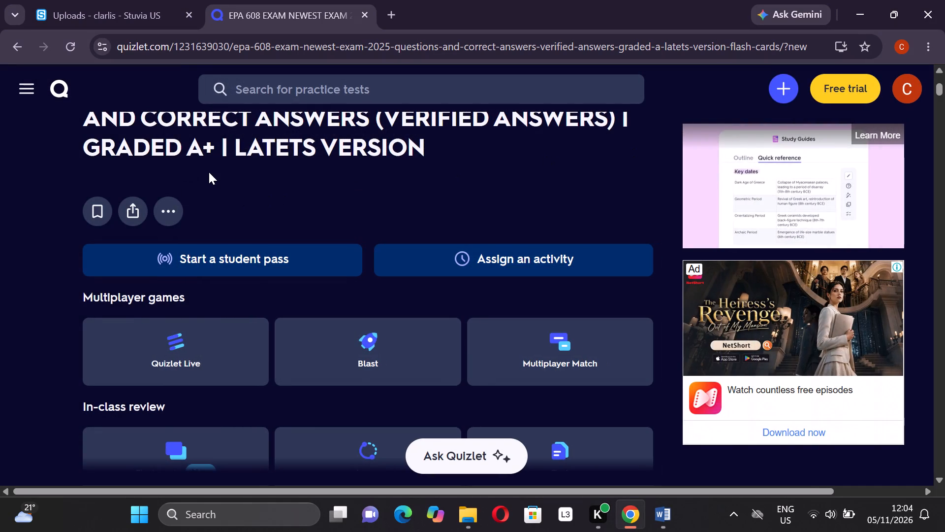
scroll(209, 172, "up", 3)
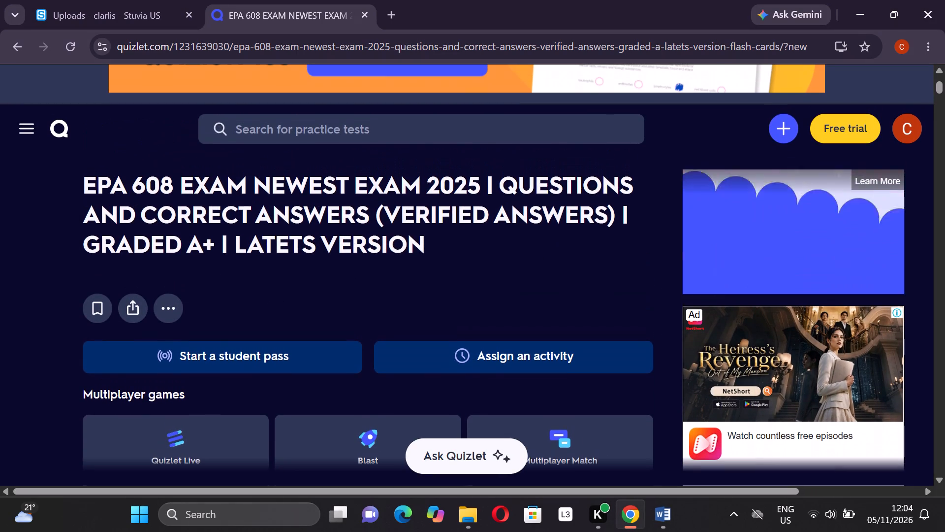
left_click_drag(82, 181, 349, 224)
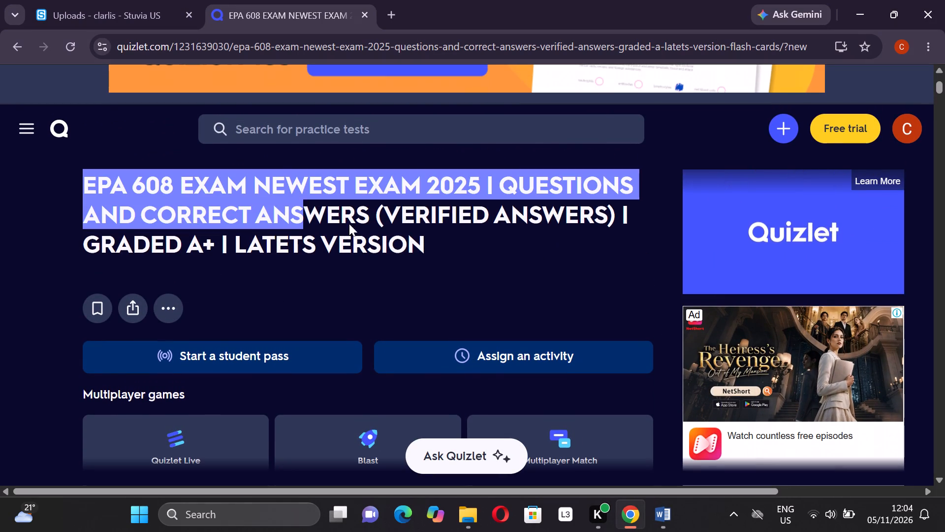
left_click_drag(349, 224, 439, 249)
key("ctrl+c")
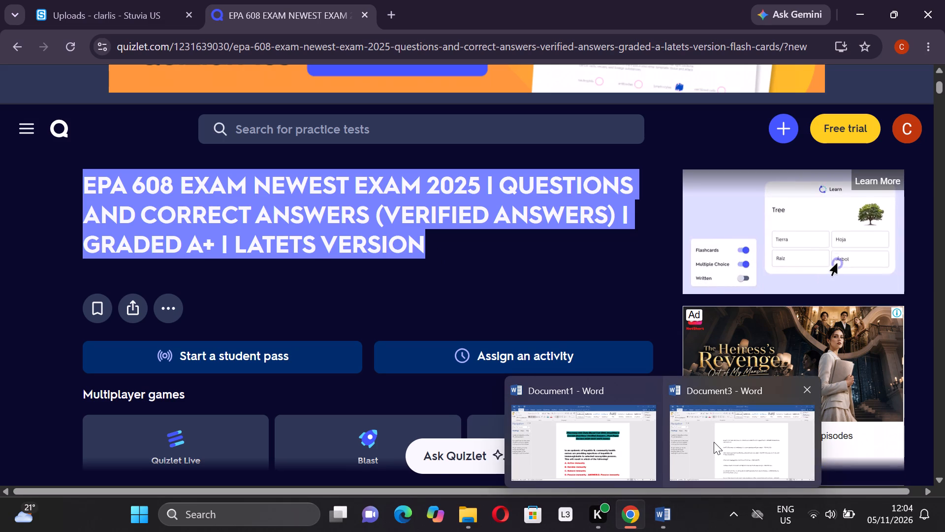
left_click(714, 442)
right_click(359, 178)
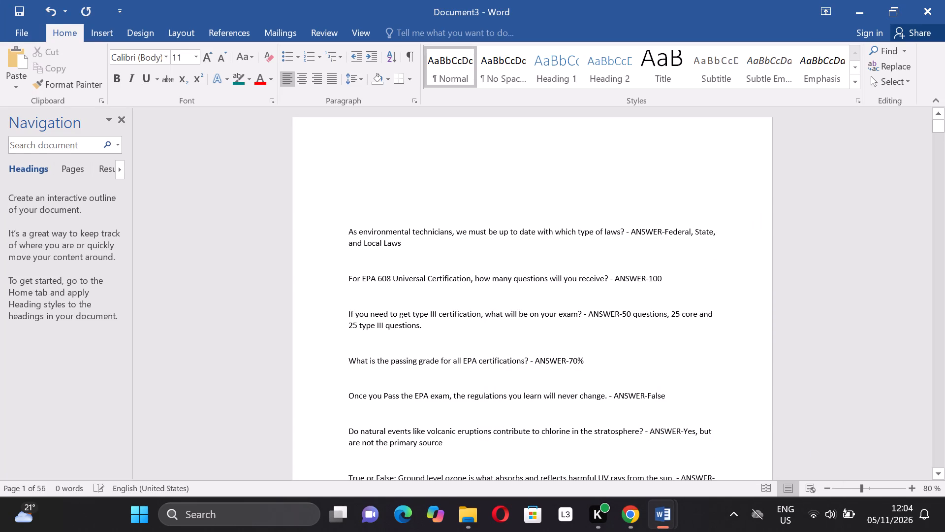
left_click(408, 242)
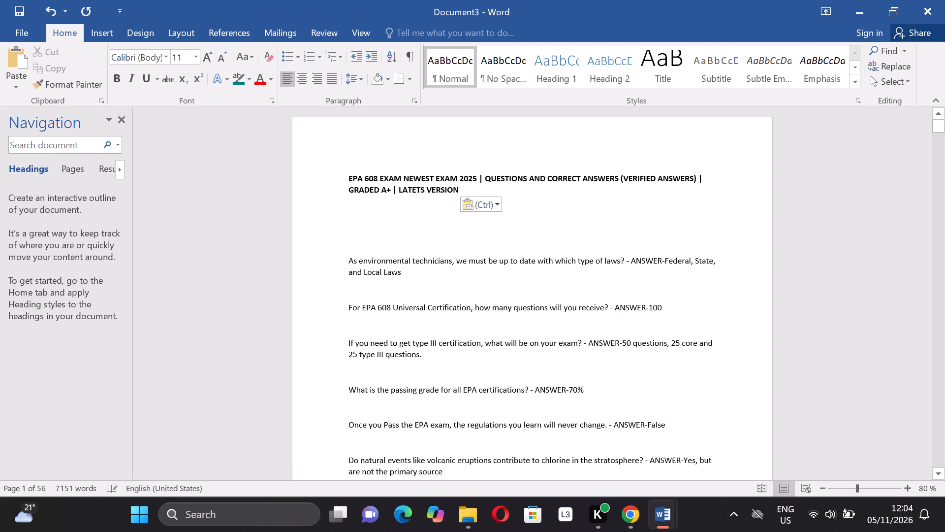
Cut everything from "Which of the following is an HCFC? (Choose all that apply)" to the document's end and paste it below the title, before the first question.
scroll(401, 384, "down", 20)
scroll(401, 384, "down", 4)
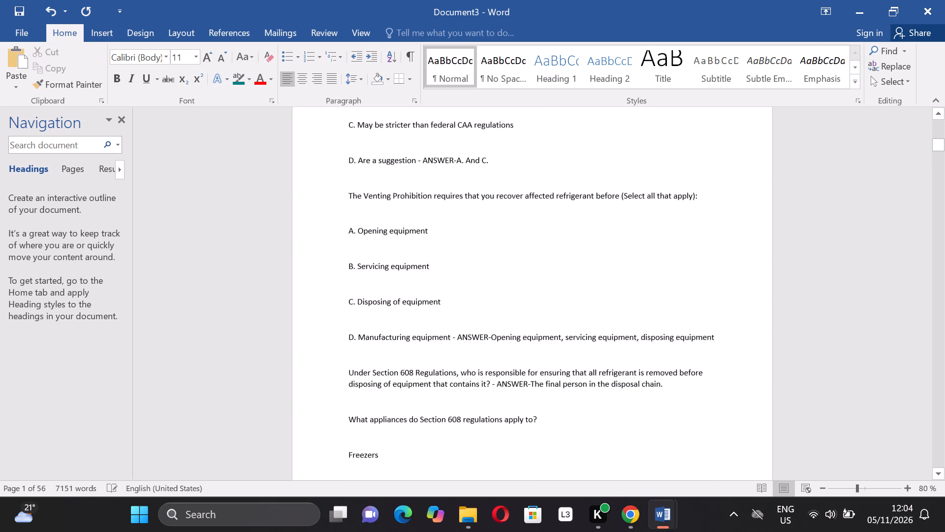
scroll(401, 384, "down", 12)
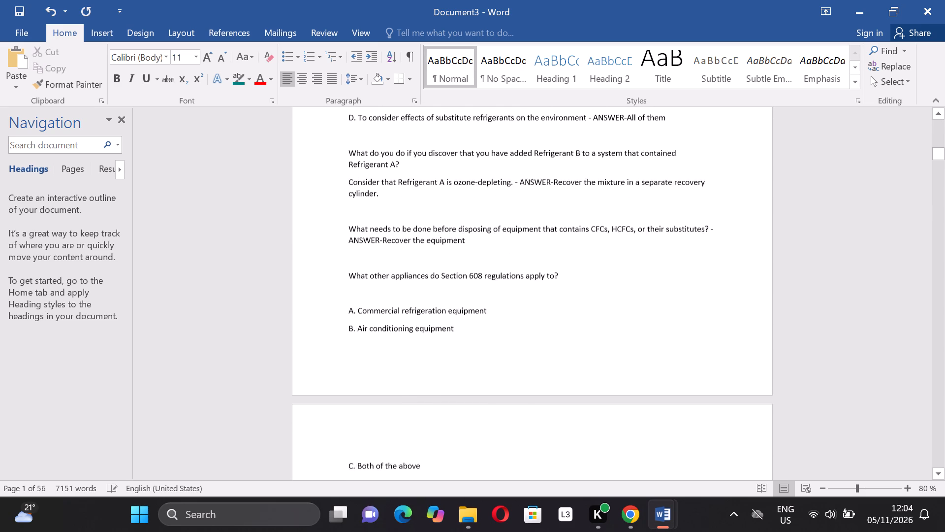
scroll(401, 384, "down", 10)
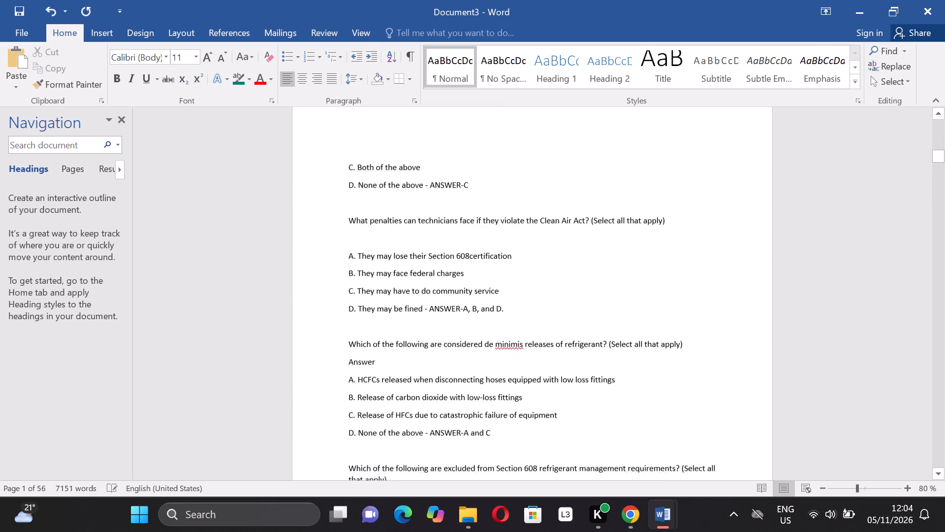
scroll(401, 384, "down", 9)
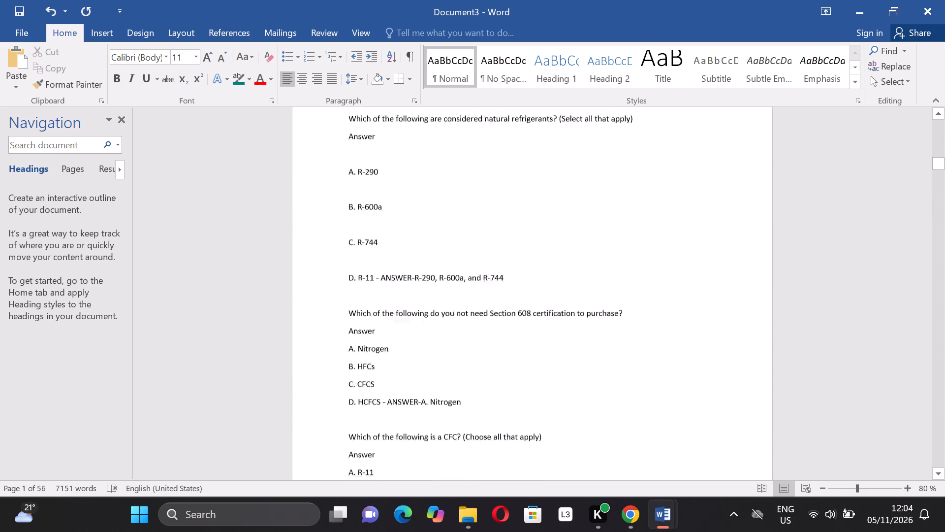
scroll(401, 384, "down", 5)
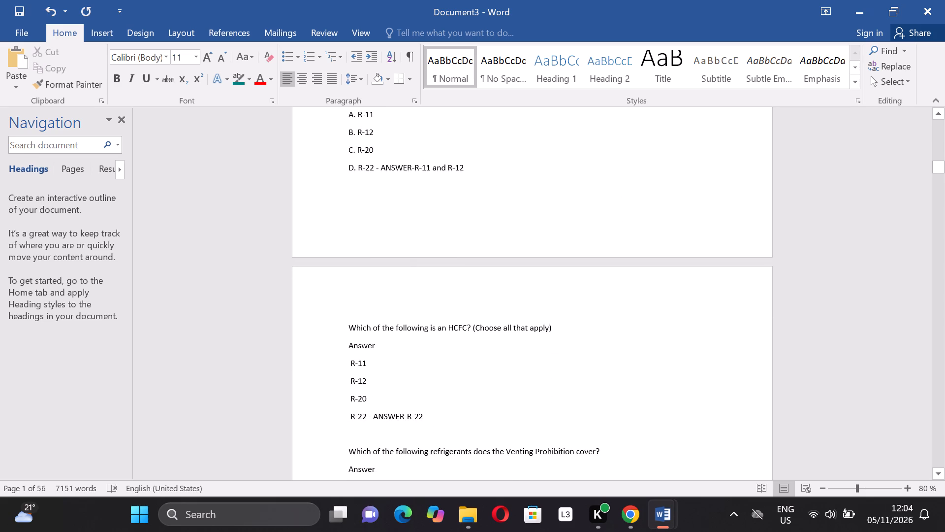
left_click_drag(345, 326, 689, 531)
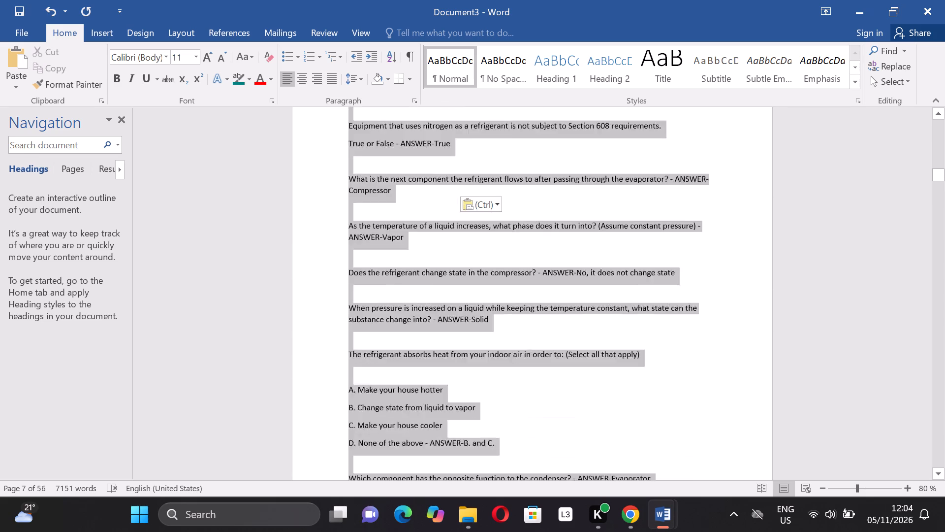
left_click_drag(689, 531, 613, 531)
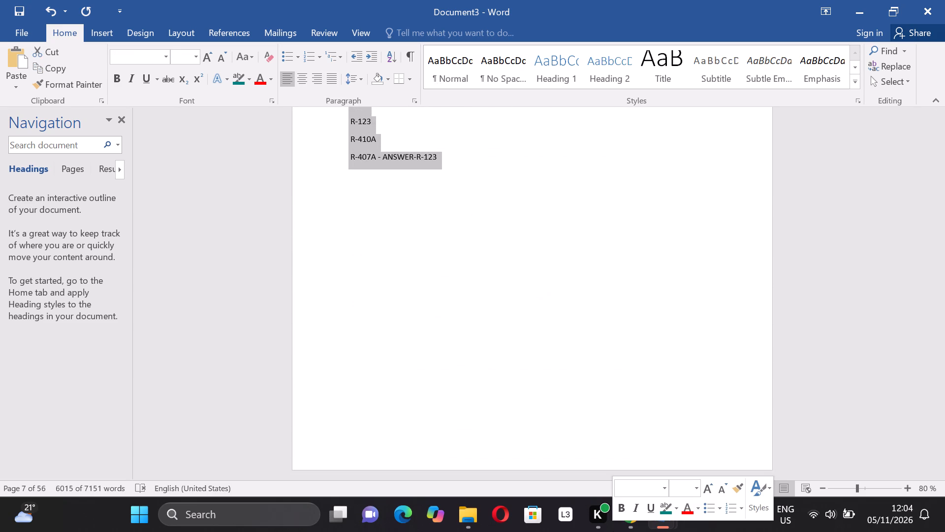
key("ctrl+c")
key("ctrl+x")
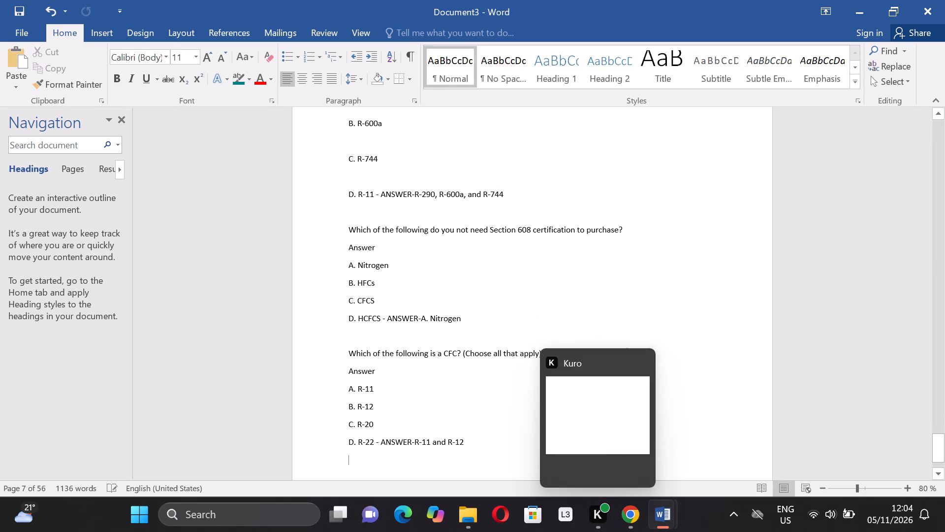
scroll(505, 304, "up", 20)
scroll(505, 304, "up", 20)
scroll(505, 304, "up", 20)
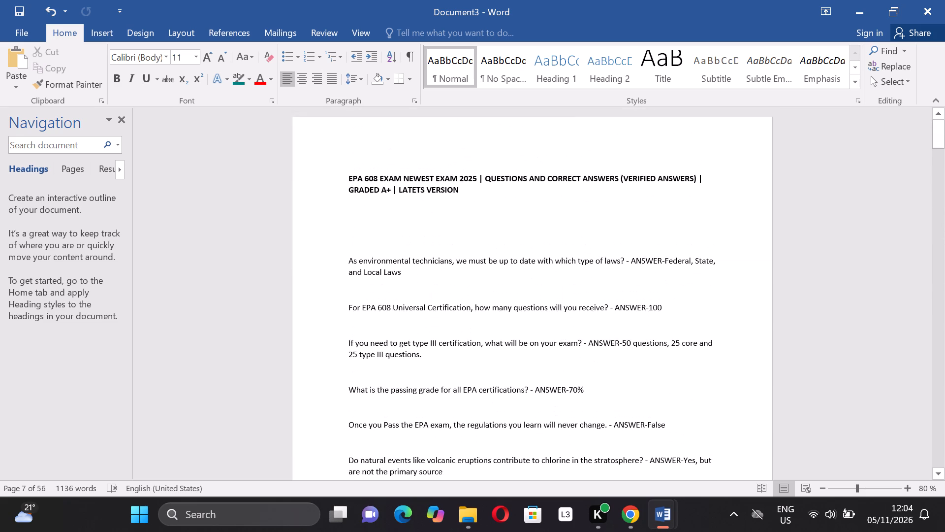
left_click(346, 239)
key("ctrl+v")
Return to the start of the document and check the relocated questions beneath the title.
scroll(440, 221, "up", 20)
scroll(440, 221, "up", 20)
scroll(440, 221, "up", 4)
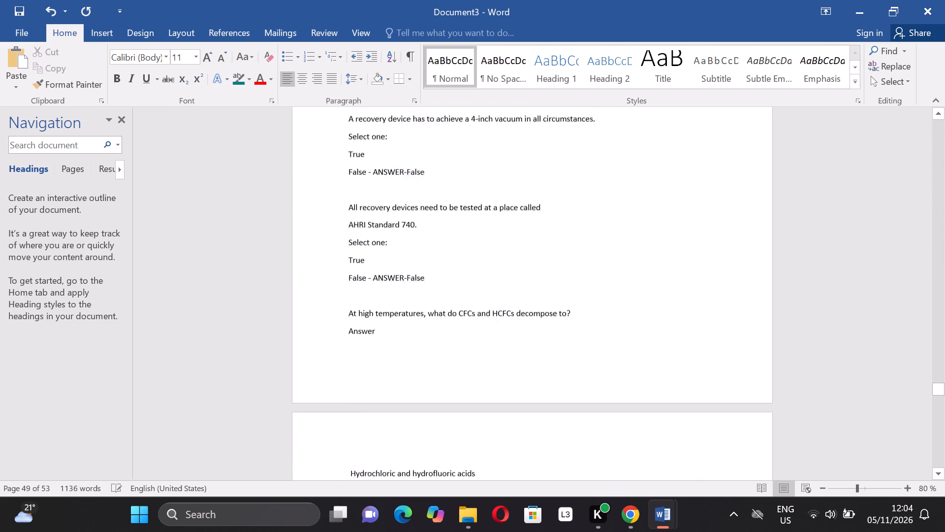
scroll(440, 221, "up", 20)
scroll(440, 221, "up", 4)
left_click(440, 221)
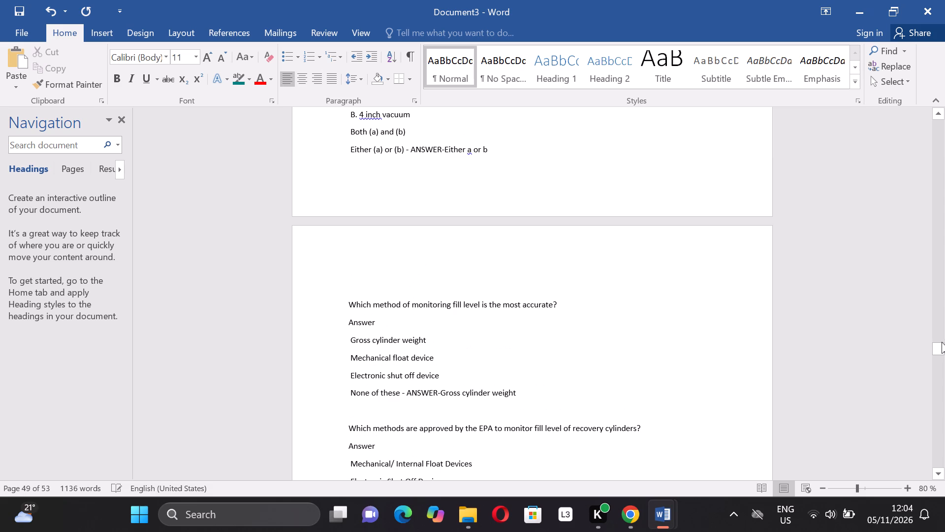
left_click_drag(941, 345, 935, 151)
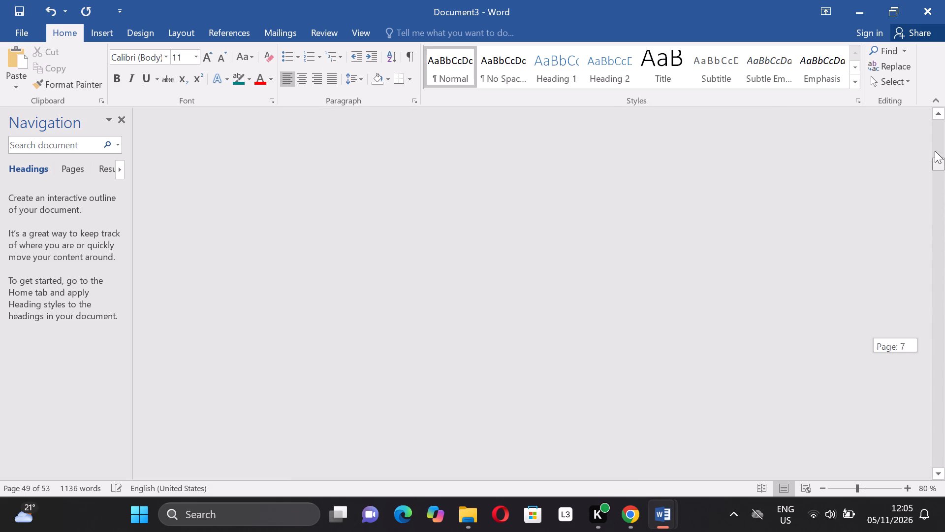
left_click_drag(935, 151, 935, 122)
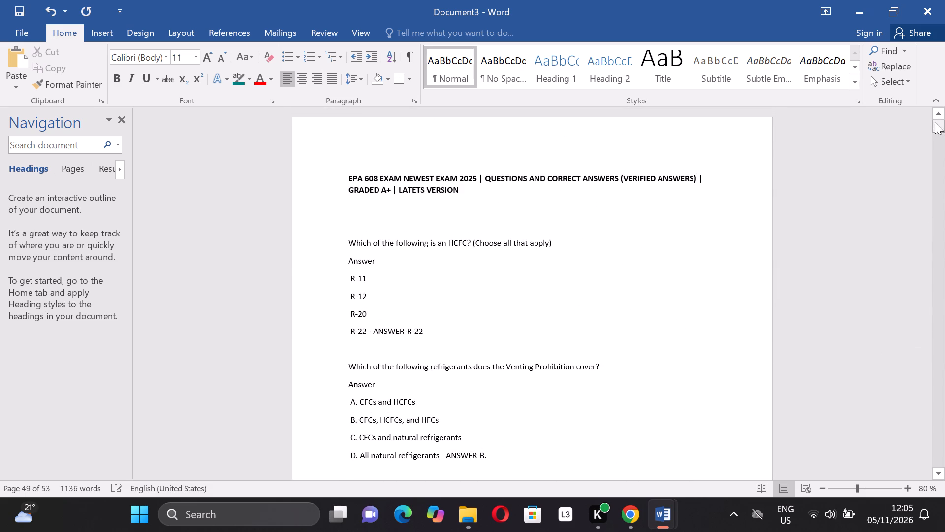
scroll(481, 249, "down", 2)
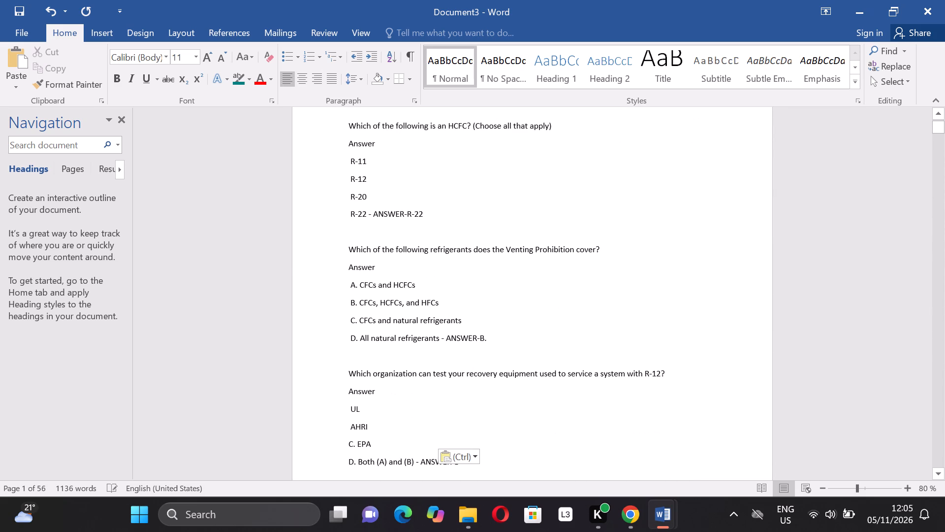
Color the answer choices R-11 through "R-22 - ANSWER-R-22" under the HCFC question red.
left_click_drag(373, 214, 447, 213)
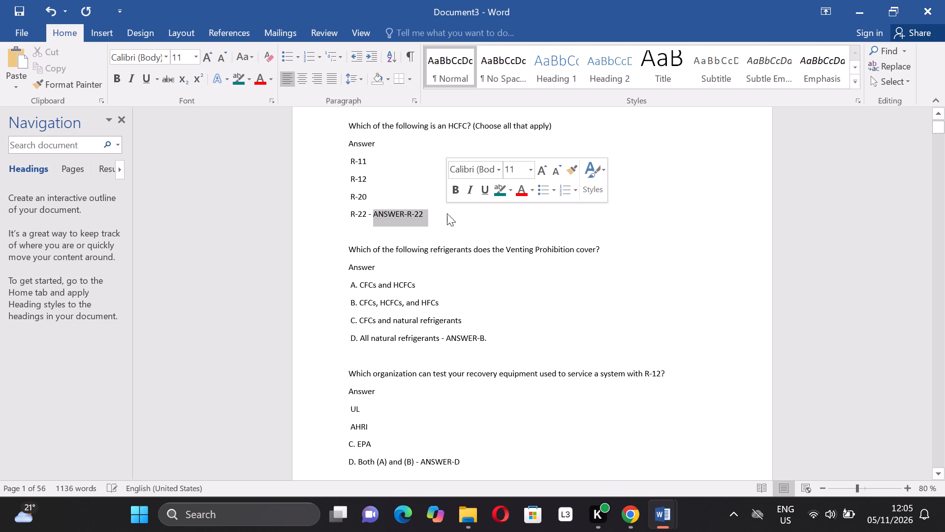
left_click(520, 191)
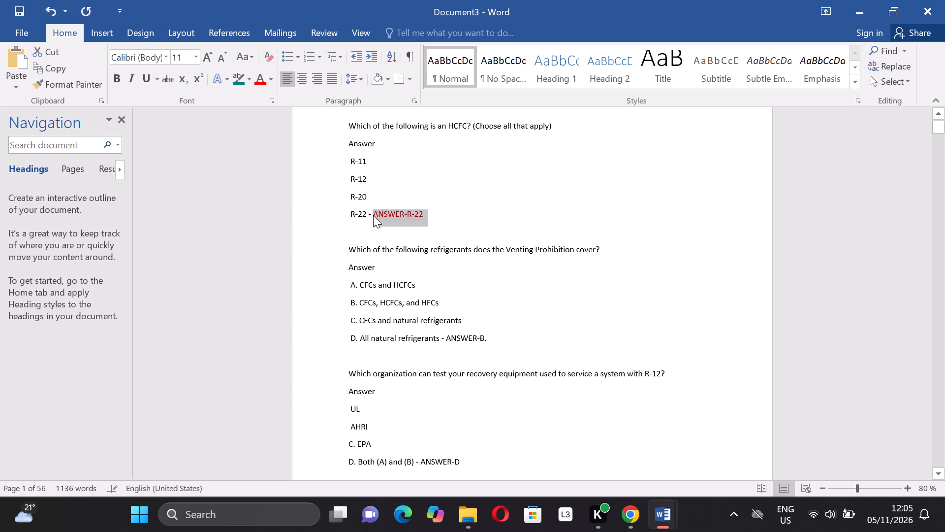
left_click_drag(348, 161, 398, 222)
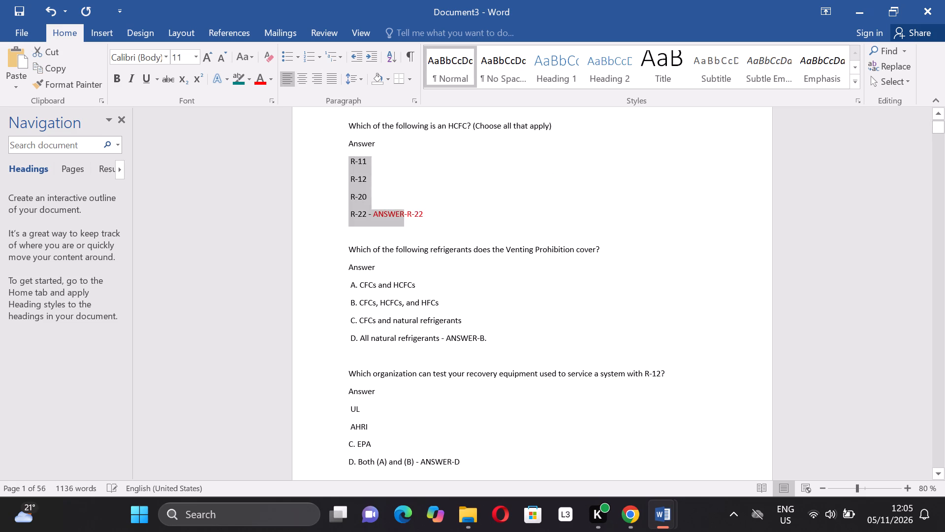
left_click_drag(398, 222, 437, 222)
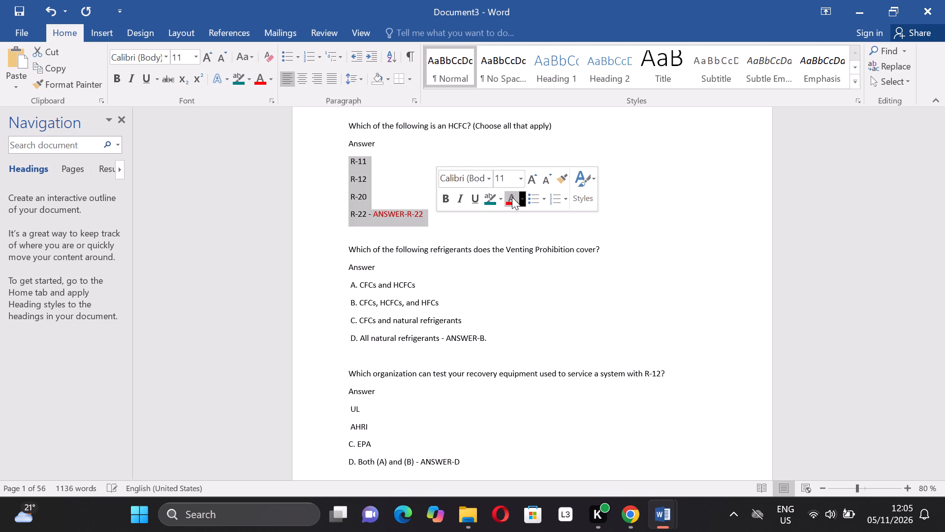
left_click(512, 197)
Color answer choices A to D, including "ANSWER-B.", under the Venting Prohibition question red.
scroll(383, 316, "down", 1)
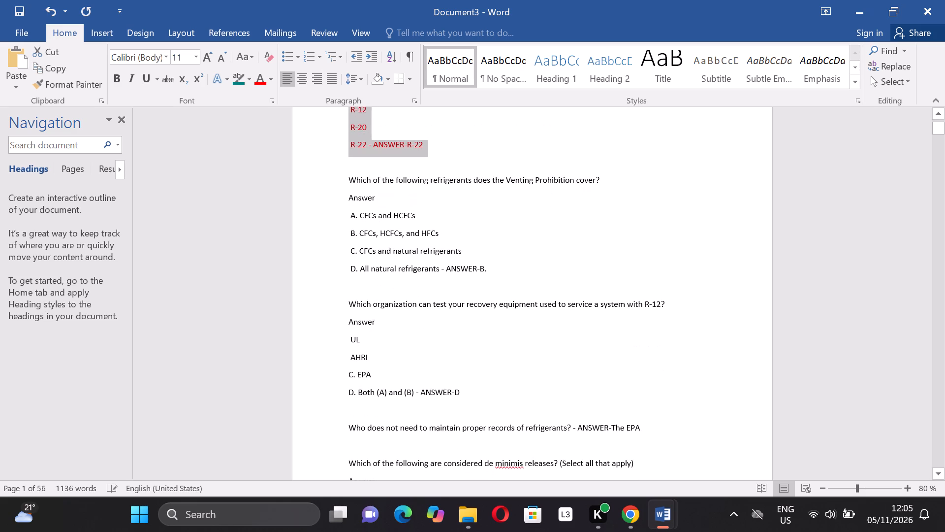
left_click_drag(347, 215, 506, 270)
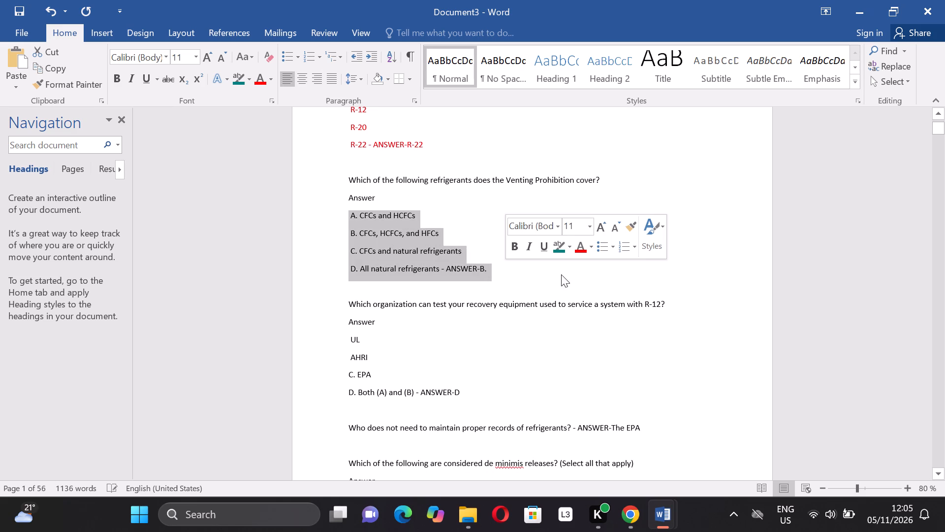
left_click(580, 249)
Color all four answer choices, from UL to "Both (A) and (B) - ANSWER-D", under the R-12 recovery equipment question red.
scroll(478, 281, "down", 1)
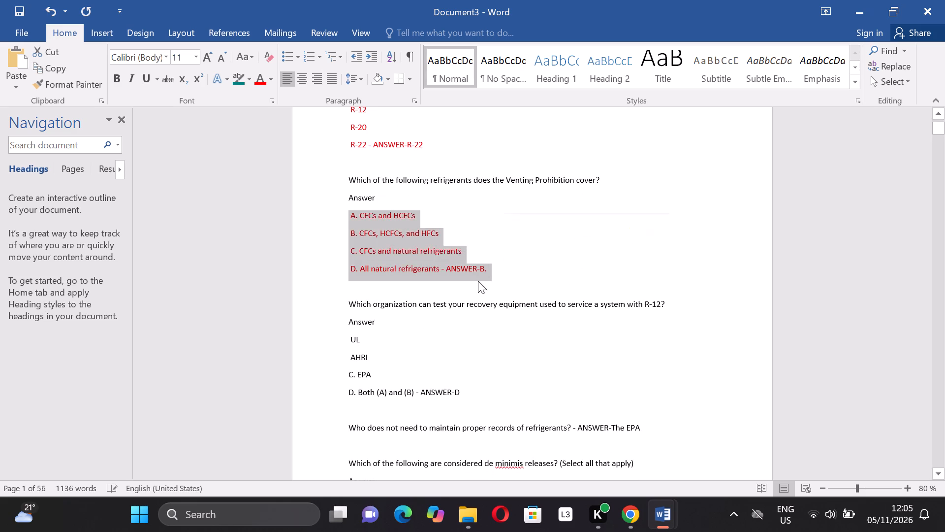
scroll(478, 281, "down", 1)
left_click_drag(344, 206, 423, 222)
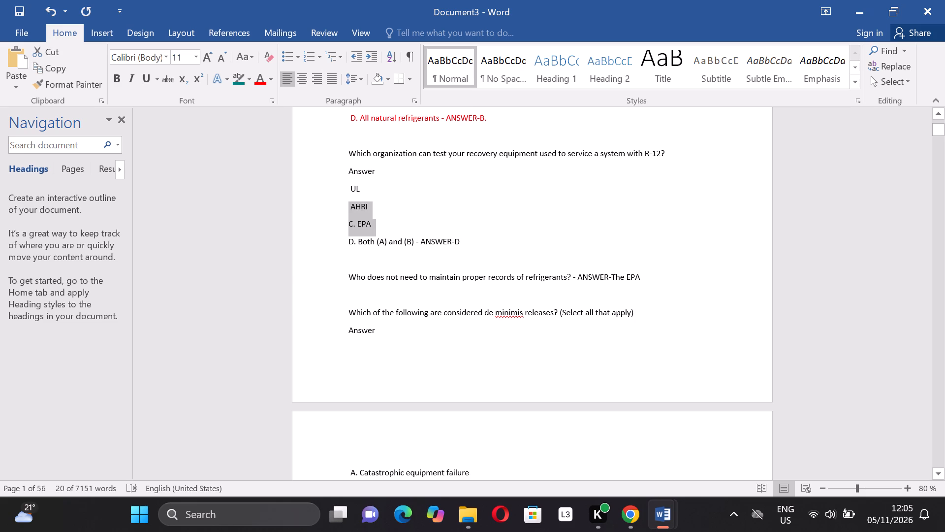
left_click_drag(423, 222, 346, 189)
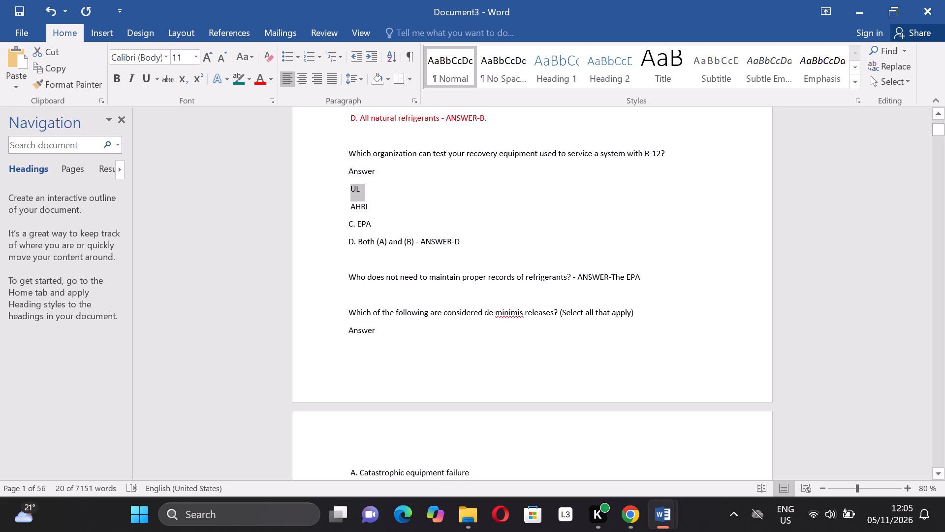
left_click_drag(346, 189, 472, 245)
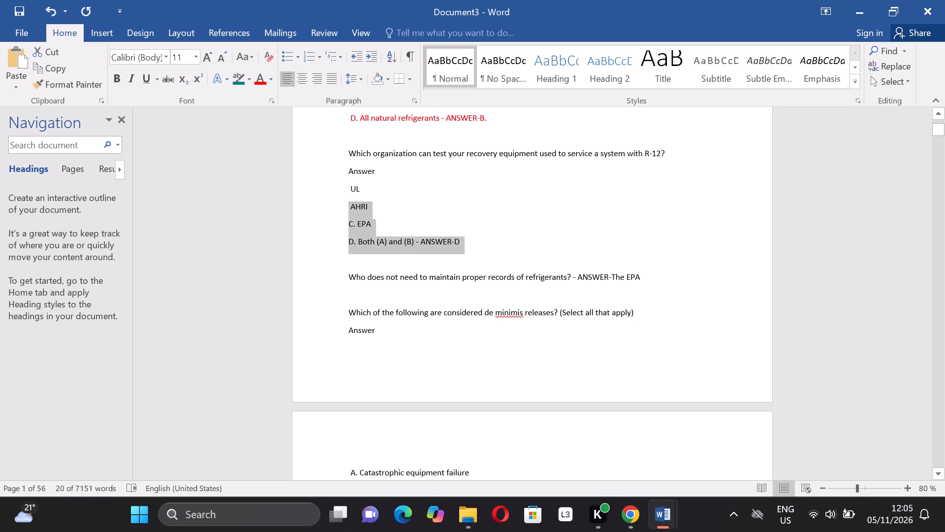
left_click_drag(472, 245, 474, 246)
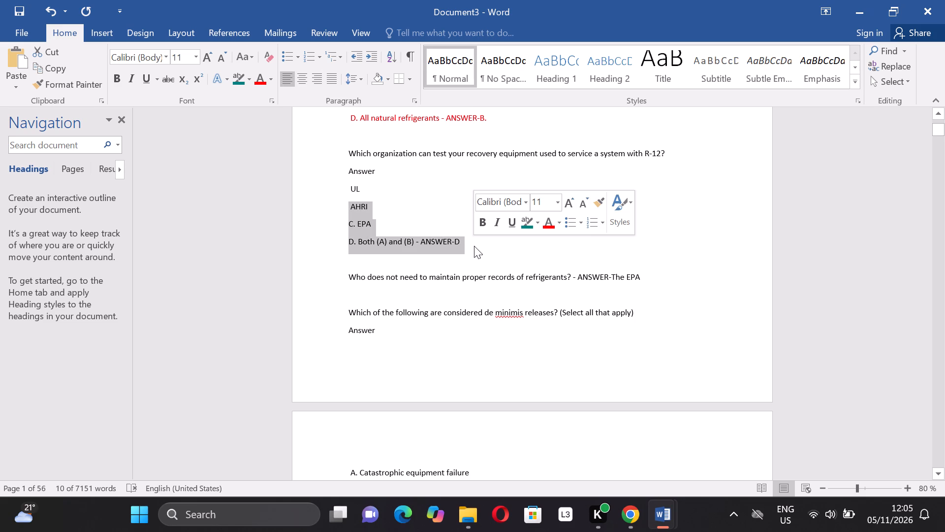
left_click(546, 219)
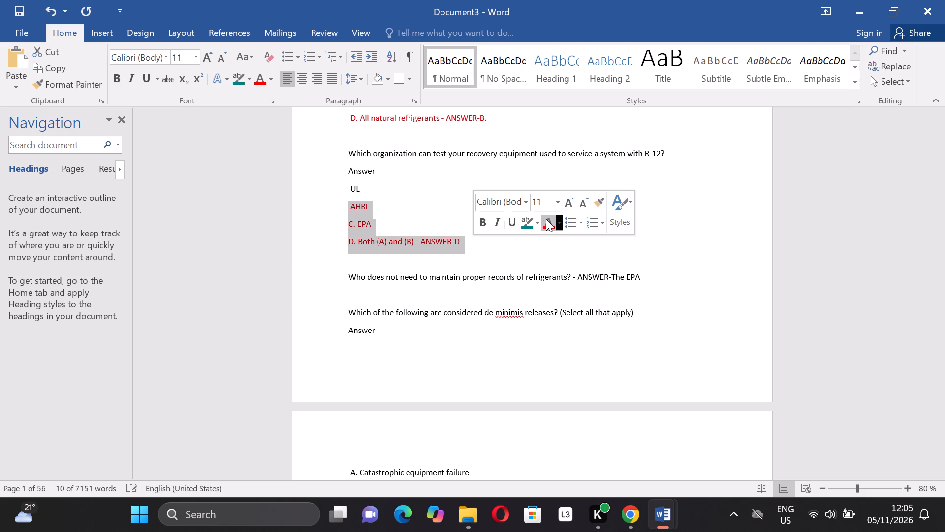
left_click_drag(347, 190, 460, 235)
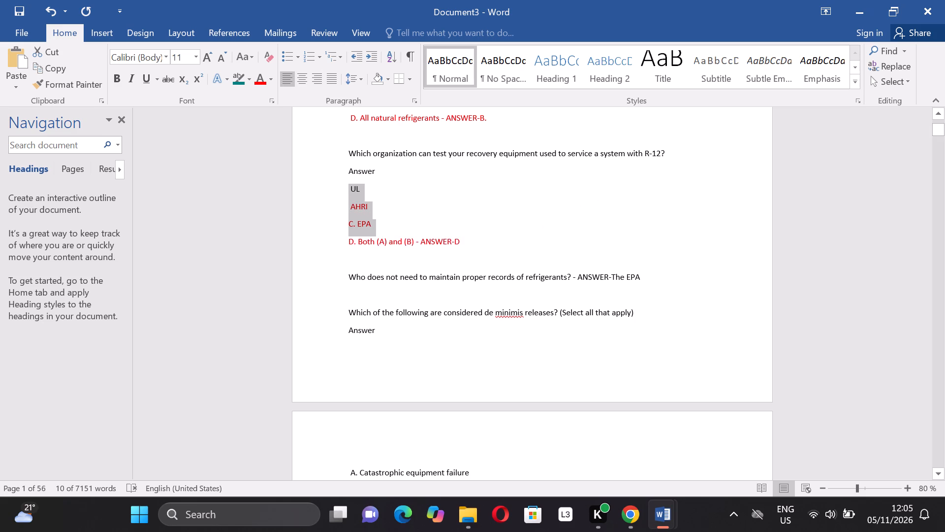
left_click_drag(460, 235, 484, 248)
left_click(555, 226)
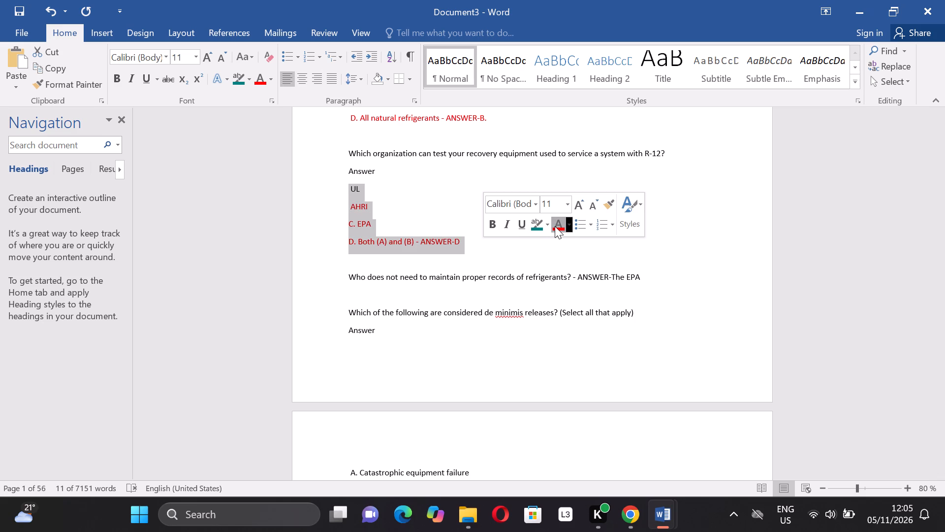
Color "ANSWER-The EPA" in the refrigerant records question and choices A to D of the de minimis releases question red.
scroll(448, 283, "down", 2)
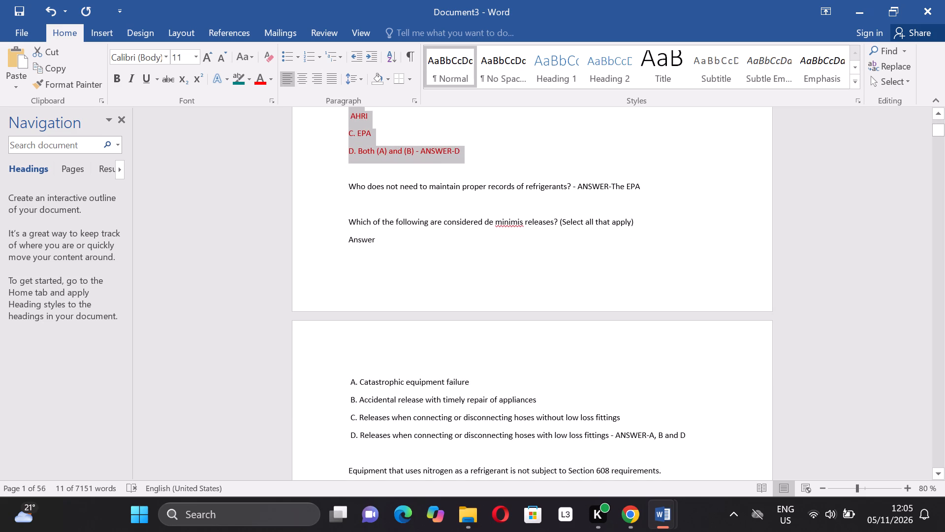
left_click_drag(572, 184, 674, 195)
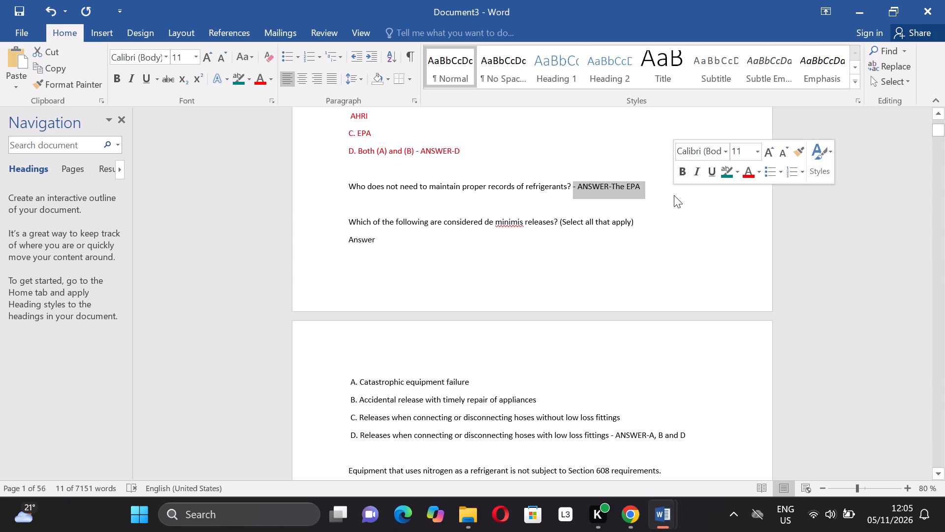
left_click(748, 175)
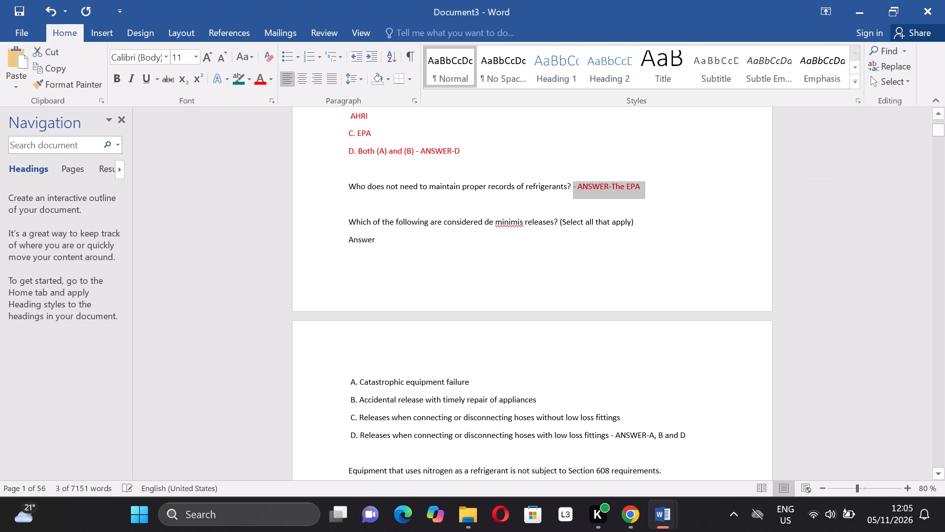
scroll(361, 235, "down", 1)
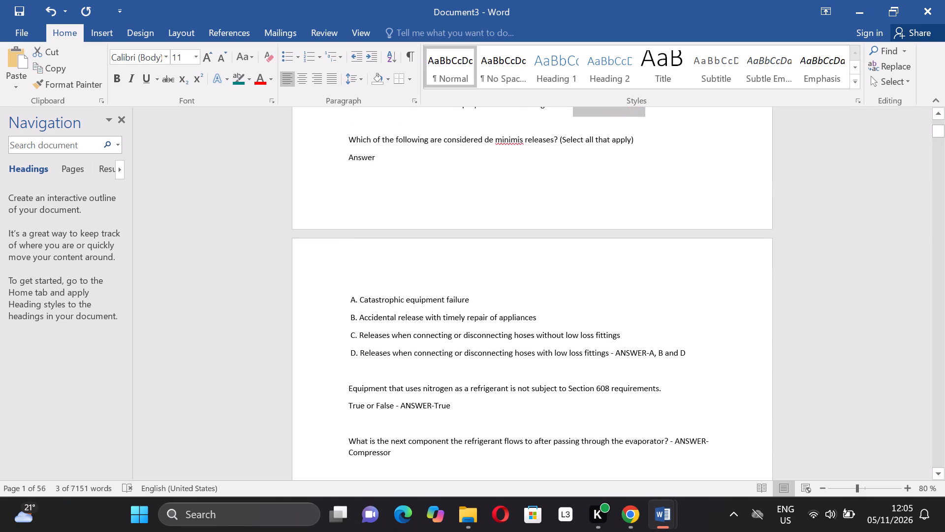
left_click_drag(343, 299, 665, 340)
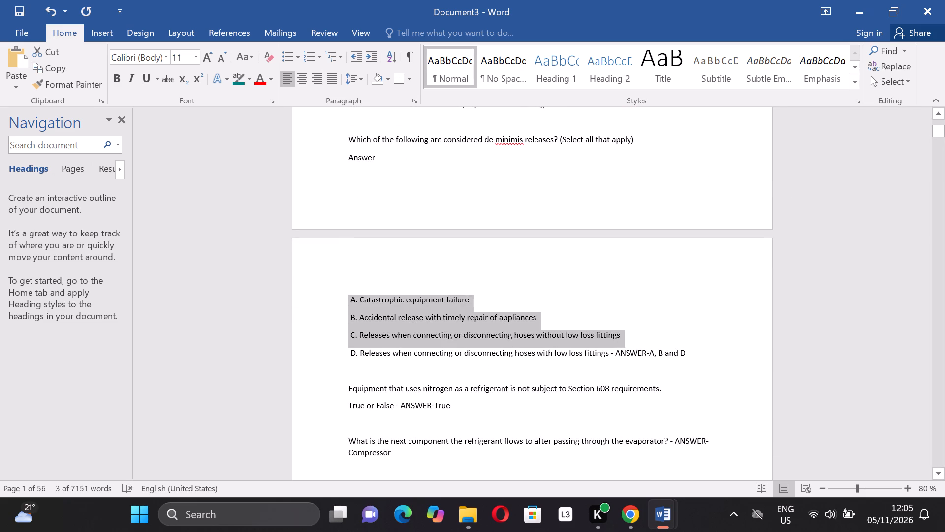
left_click_drag(665, 340, 715, 359)
left_click(792, 332)
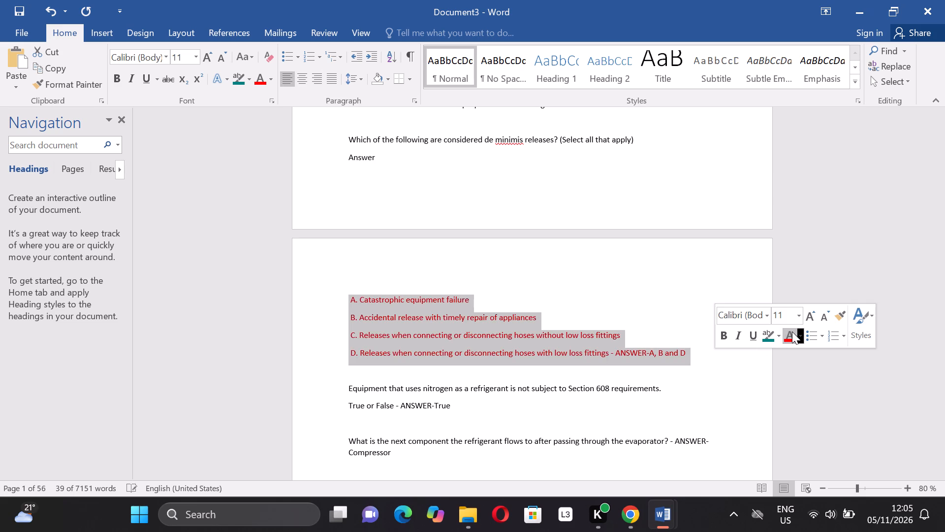
Color "ANSWER-True" for the nitrogen refrigerant question and "ANSWER-Compressor" for the evaporator flow question red.
scroll(593, 397, "down", 4)
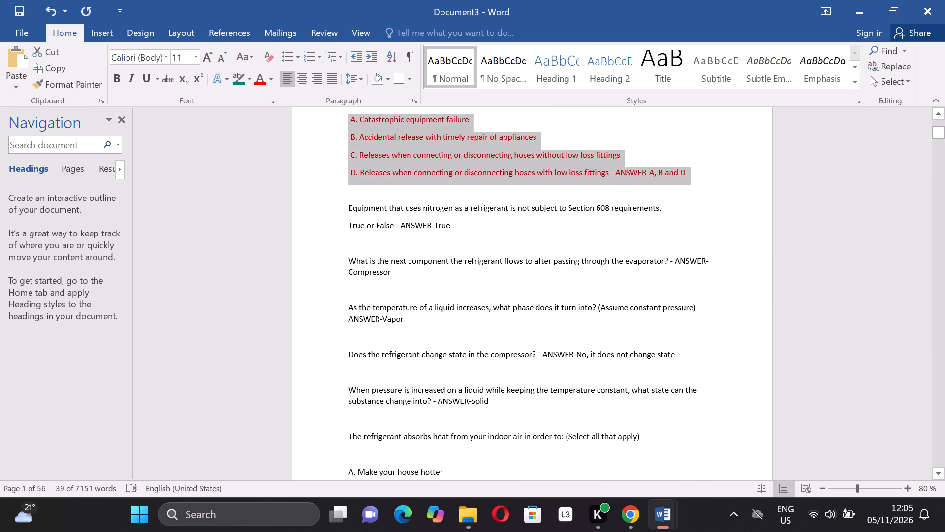
left_click_drag(398, 221, 490, 226)
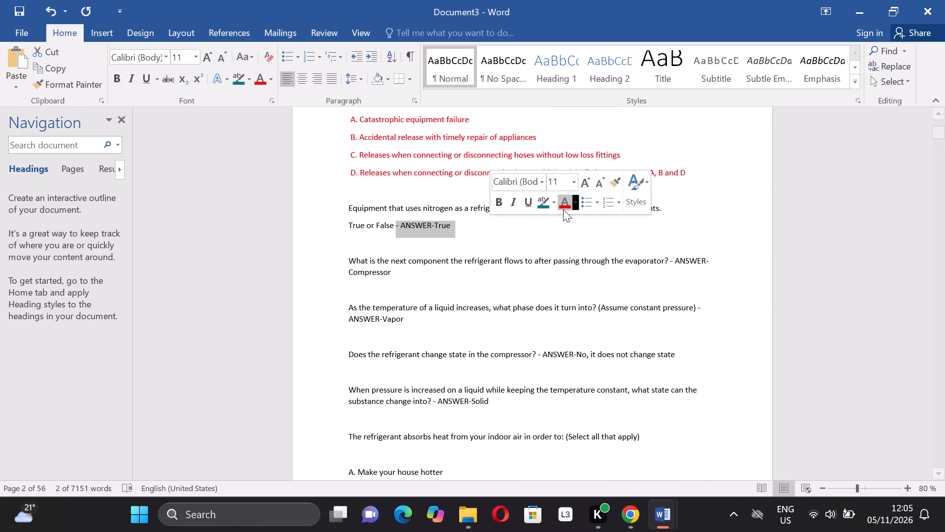
left_click(565, 208)
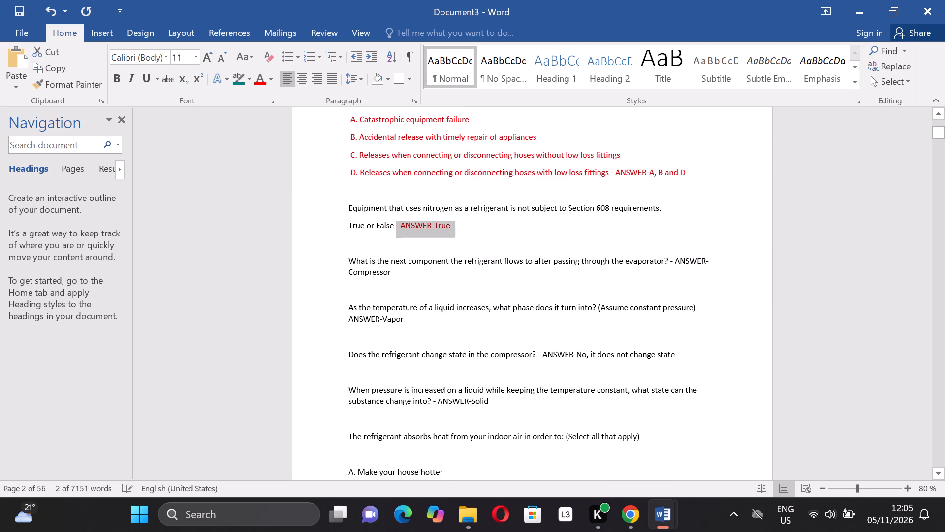
left_click_drag(670, 258, 697, 278)
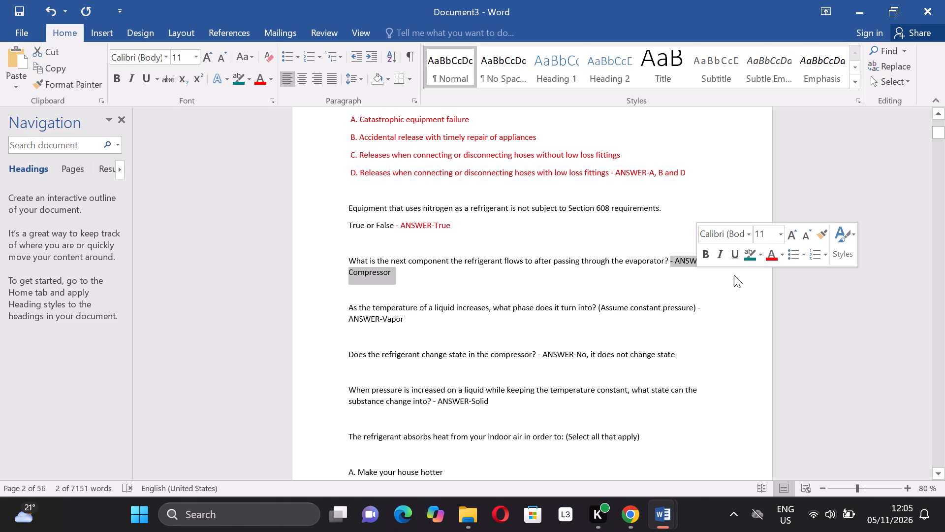
left_click(776, 261)
Color "ANSWER-Vapor" in the liquid temperature question and "ANSWER-No, it does not change state" in the compressor question red.
scroll(585, 312, "down", 1)
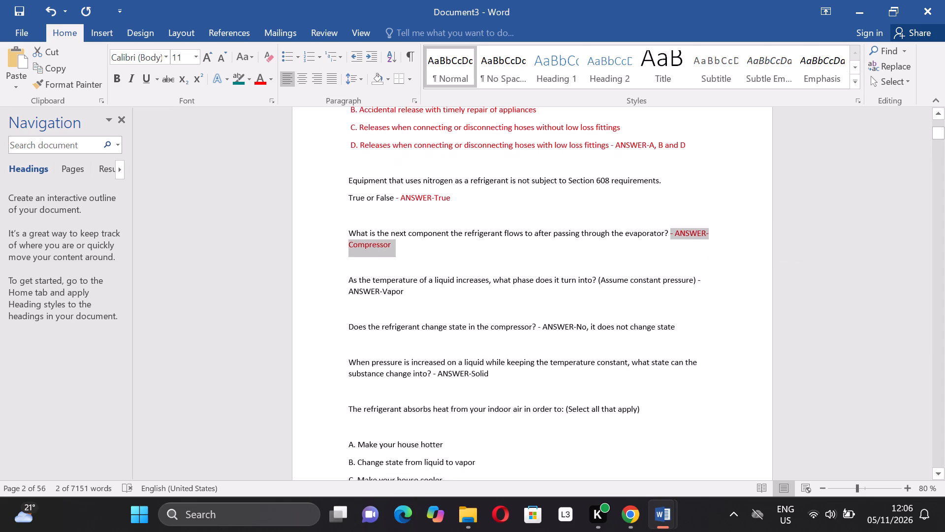
scroll(585, 312, "down", 1)
left_click_drag(346, 227, 367, 227)
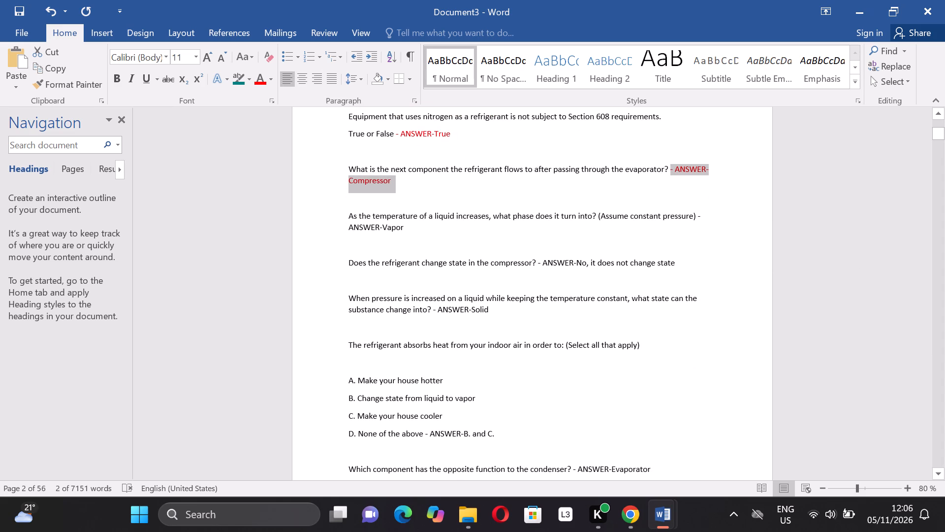
left_click_drag(367, 227, 434, 229)
left_click(507, 208)
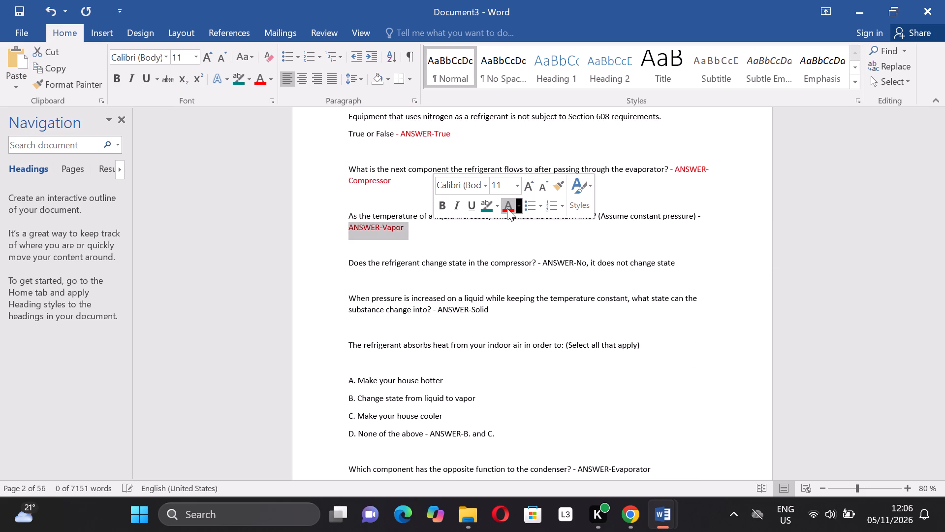
left_click_drag(540, 259, 725, 273)
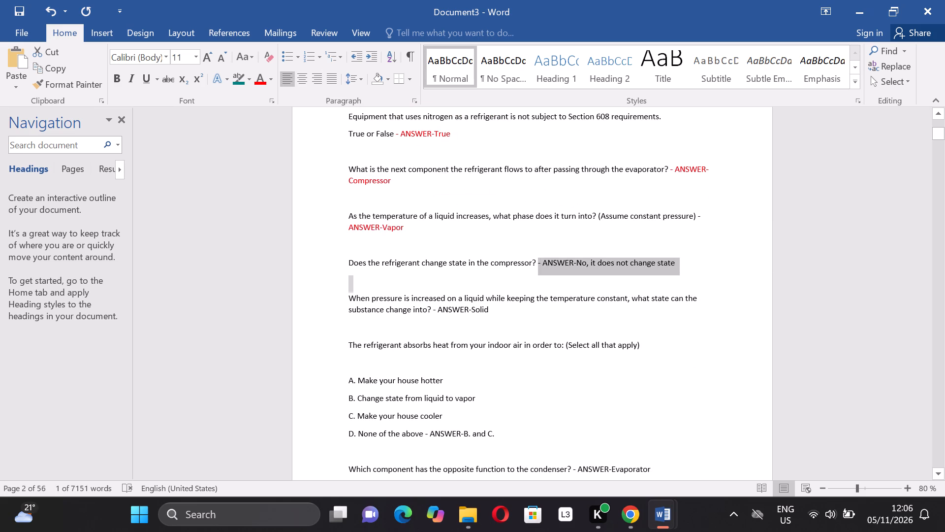
left_click_drag(725, 273, 743, 272)
left_click(810, 248)
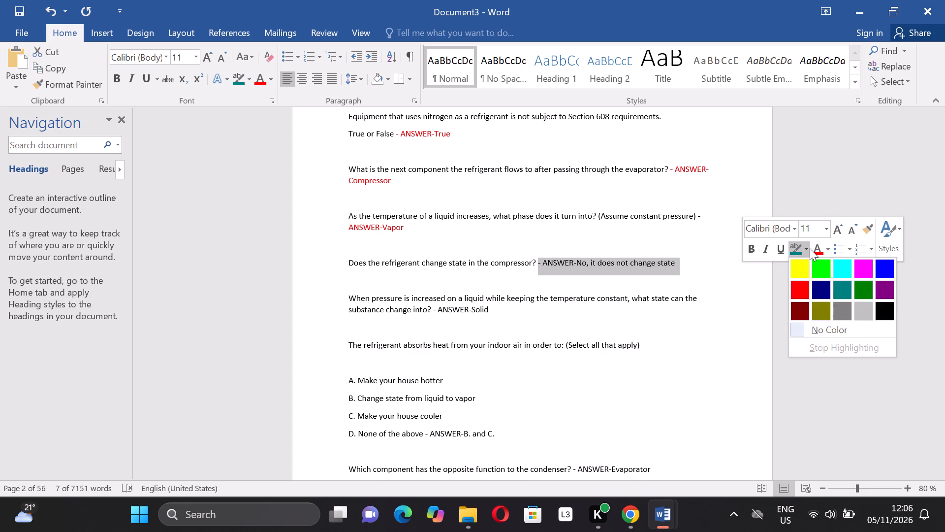
left_click(819, 247)
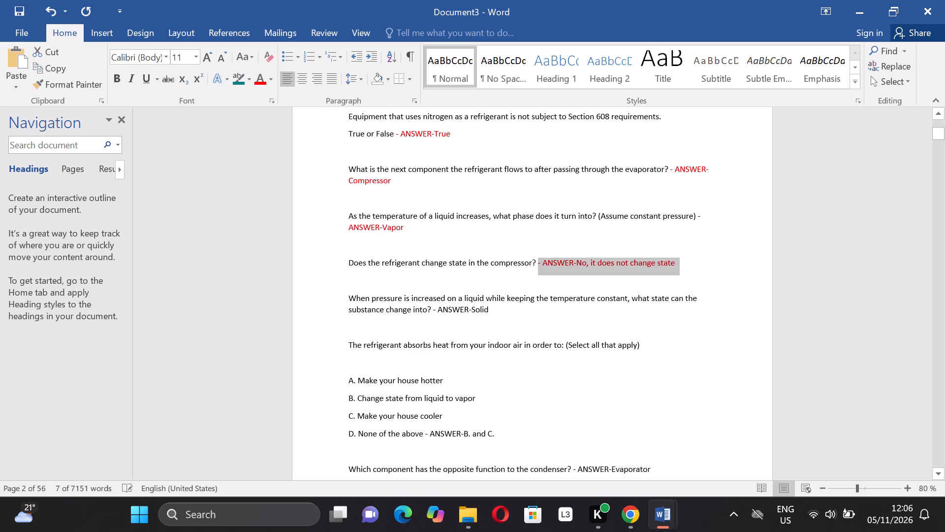
Color "ANSWER-Solid" in the increased-pressure question and choices A to D of the indoor air heat question red.
left_click_drag(433, 309, 534, 316)
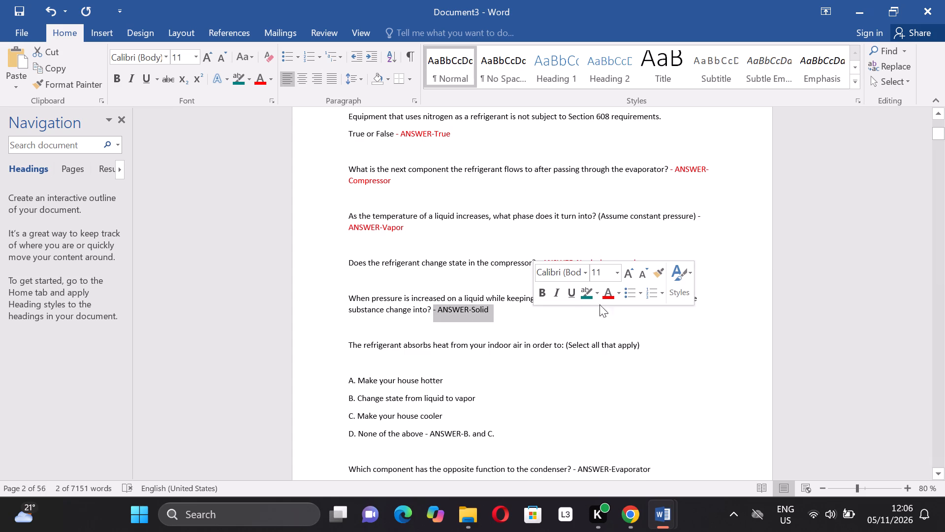
left_click(608, 295)
scroll(463, 346, "down", 4)
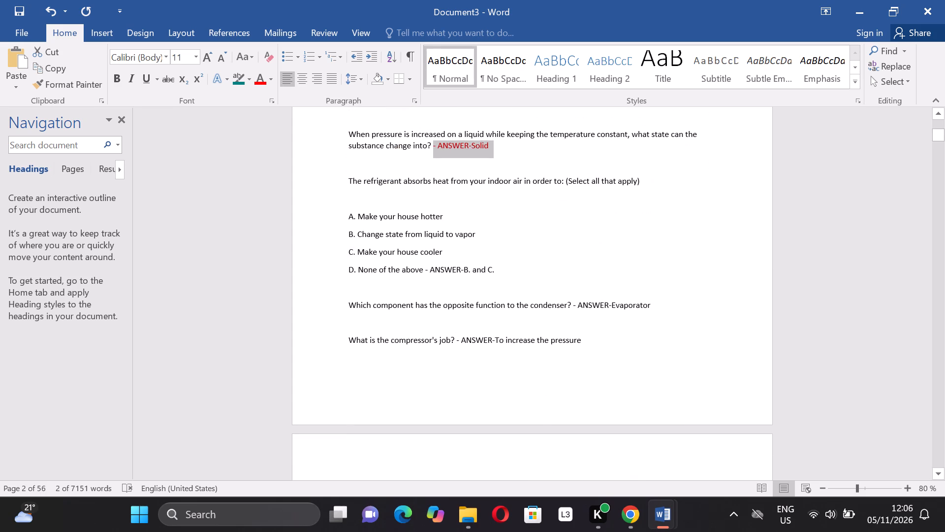
left_click_drag(347, 221, 511, 274)
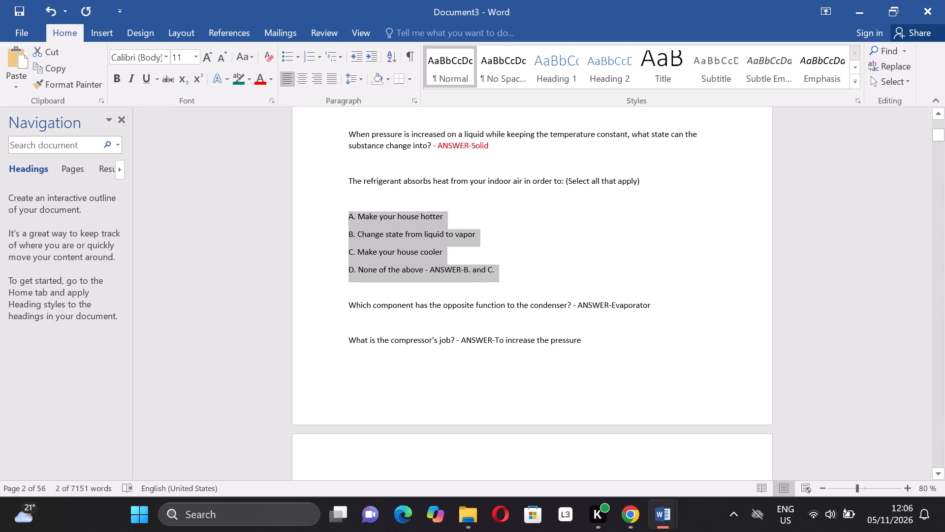
left_click_drag(511, 274, 527, 274)
left_click(601, 246)
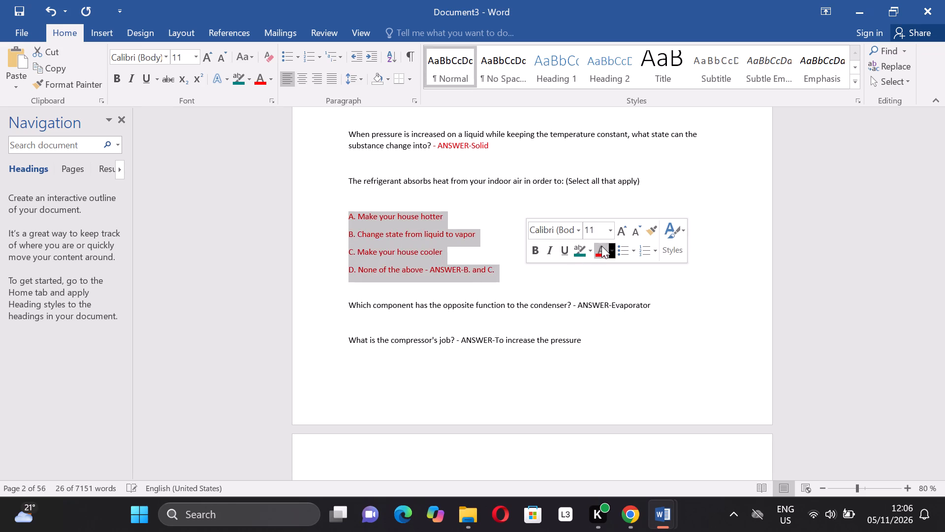
Color "ANSWER-Evaporator" in the opposite-of-condenser question and "ANSWER-To increase the pressure" in the compressor's job question red.
left_click_drag(580, 306, 617, 306)
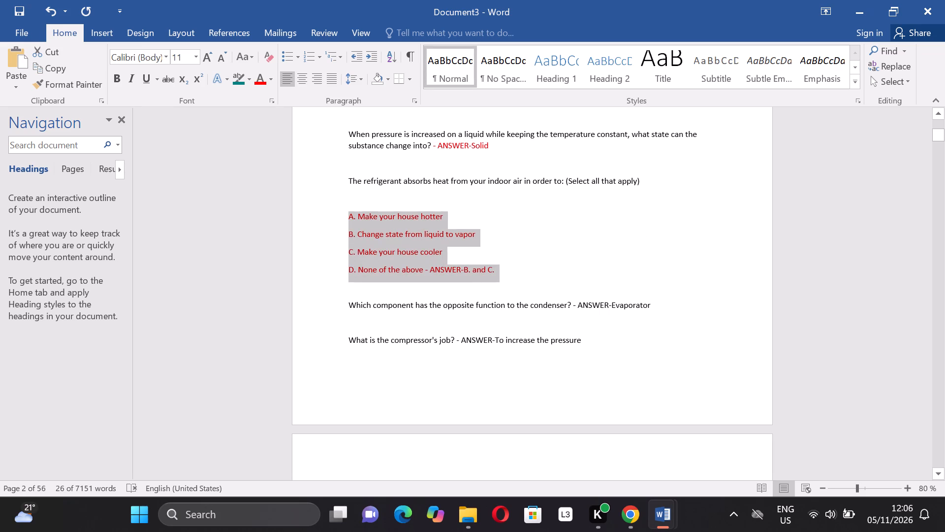
left_click_drag(617, 306, 676, 312)
left_click(748, 292)
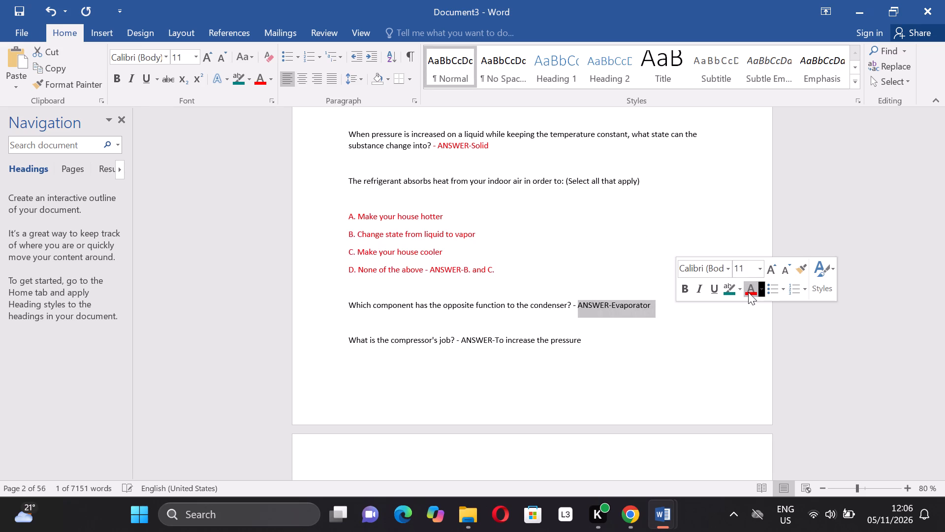
scroll(505, 311, "down", 3)
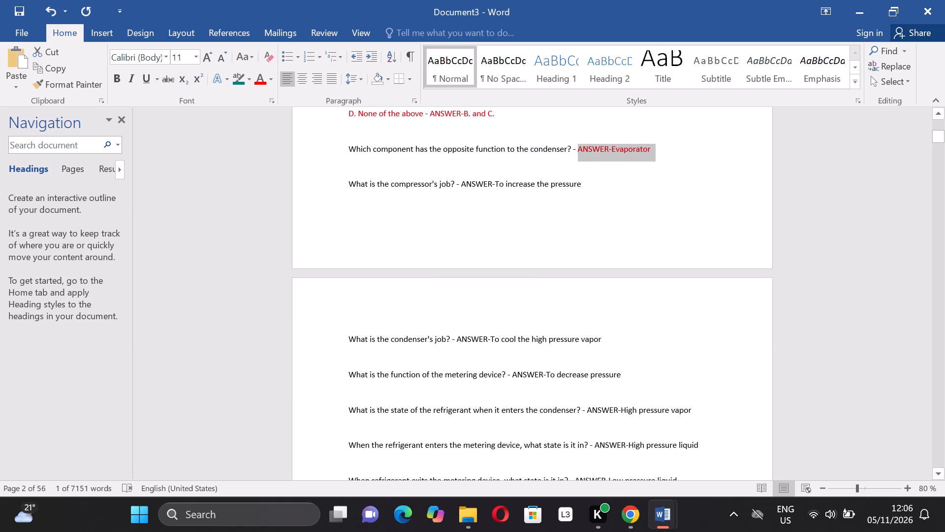
left_click_drag(459, 181, 629, 190)
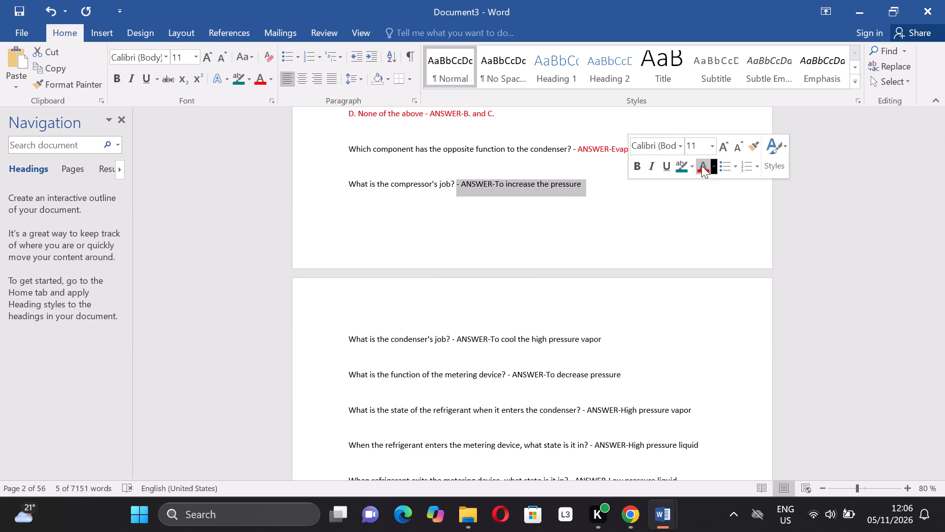
left_click(701, 166)
Color "ANSWER-To cool the high pressure vapor" in the condenser's job question and "ANSWER-To decrease pressure" in the metering device function question red.
scroll(490, 320, "down", 2)
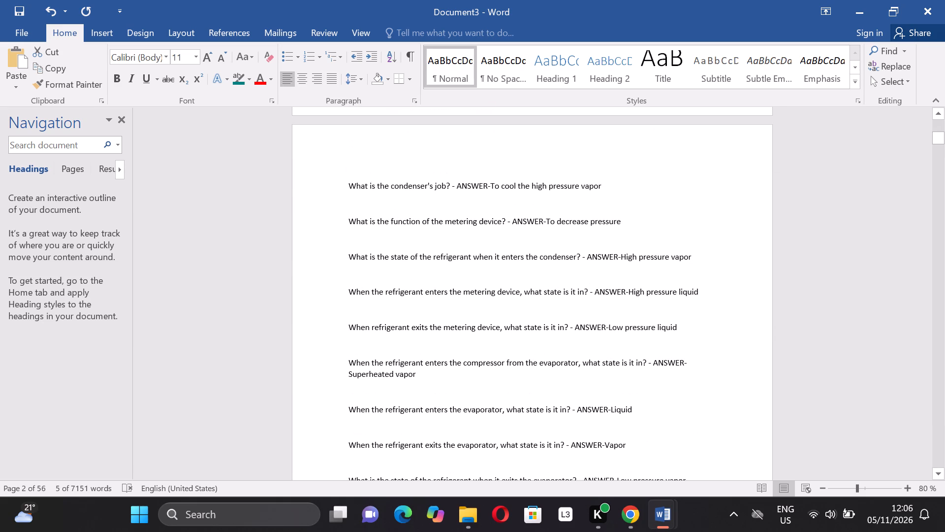
left_click_drag(454, 183, 654, 187)
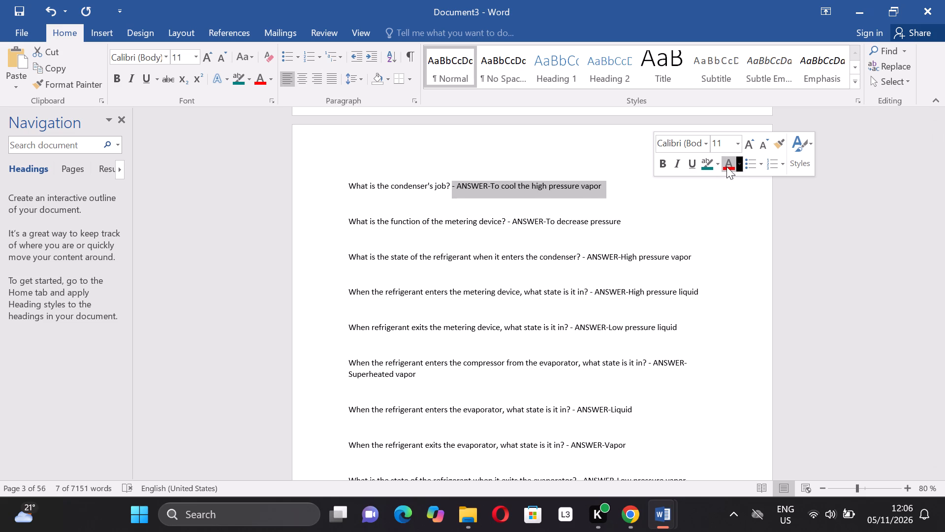
left_click(726, 166)
left_click_drag(507, 221, 711, 246)
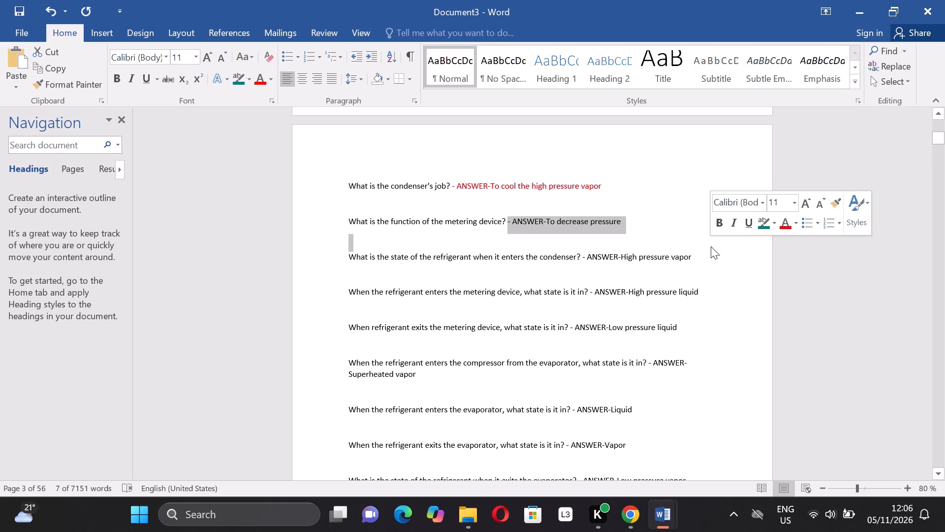
left_click(786, 223)
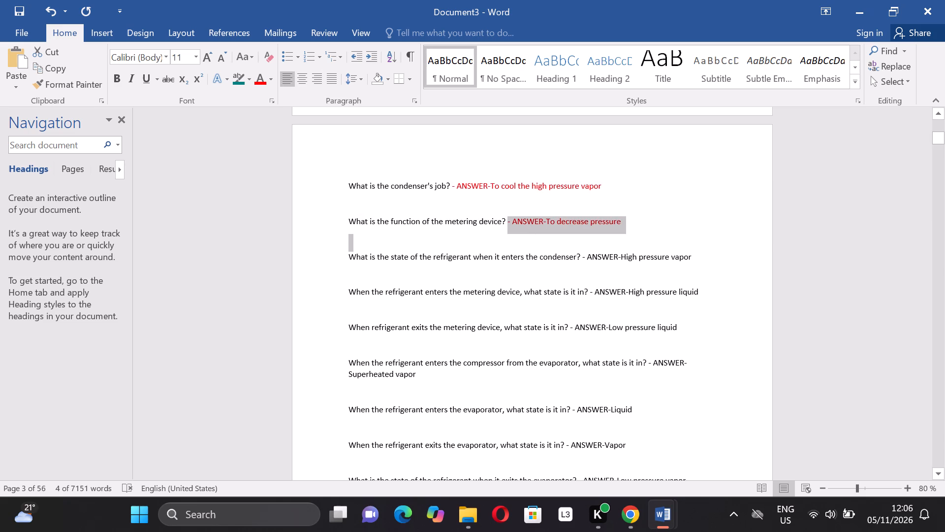
Color "ANSWER-High pressure vapor" for refrigerant entering the condenser and "ANSWER-High pressure liquid" for refrigerant entering the metering device red.
left_click_drag(586, 255, 736, 262)
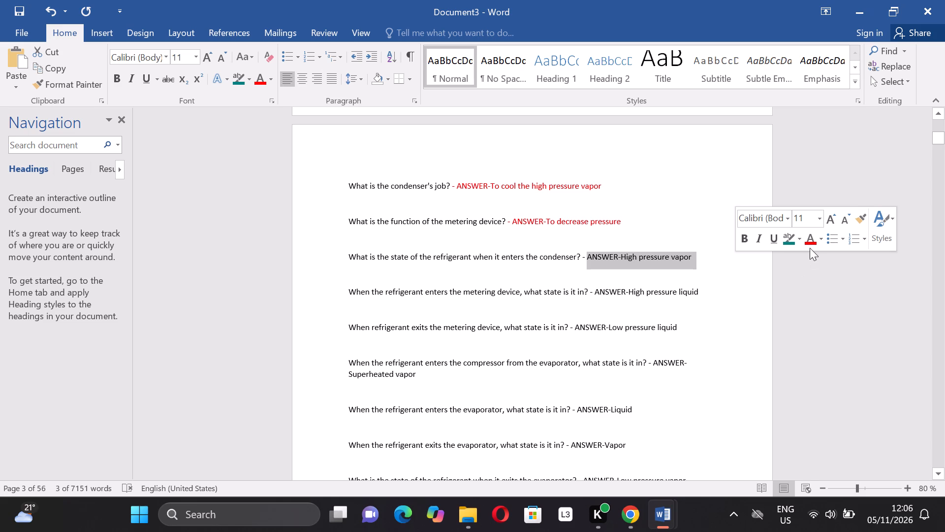
left_click(810, 239)
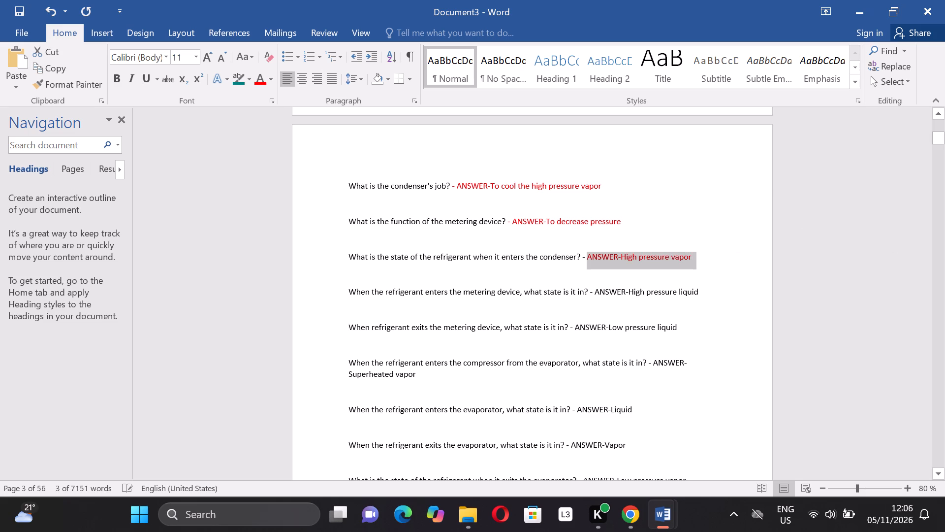
left_click_drag(593, 289, 737, 293)
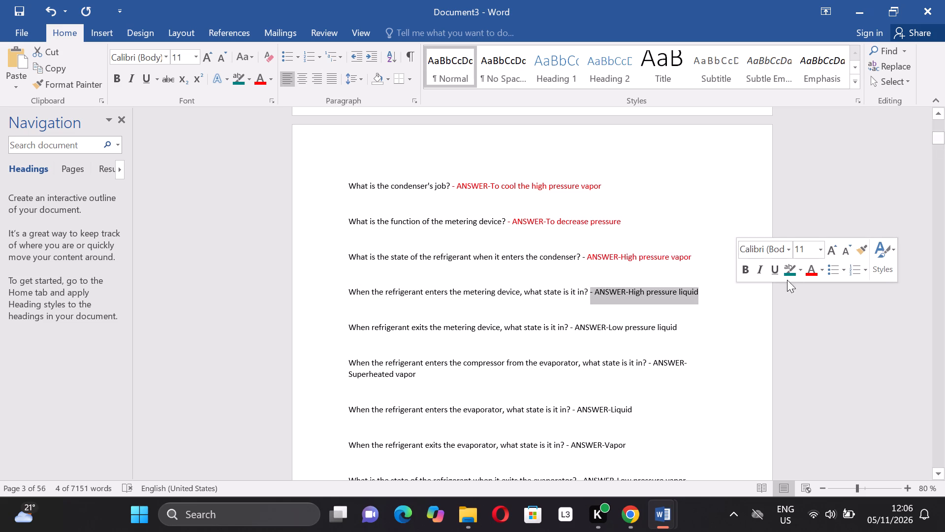
left_click(807, 272)
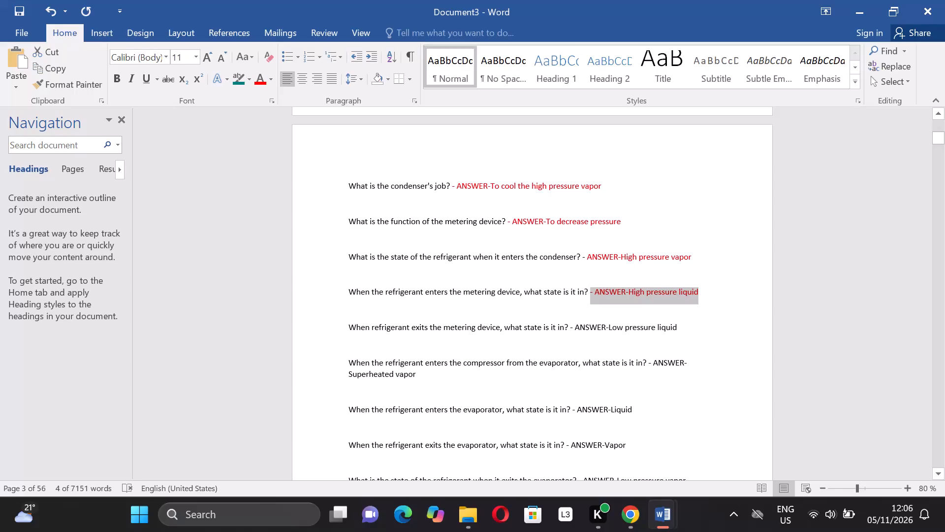
Color "ANSWER-Low pressure liquid" for refrigerant exiting the metering device and "ANSWER-Superheated vapor" for refrigerant entering the compressor red.
left_click_drag(570, 328, 699, 334)
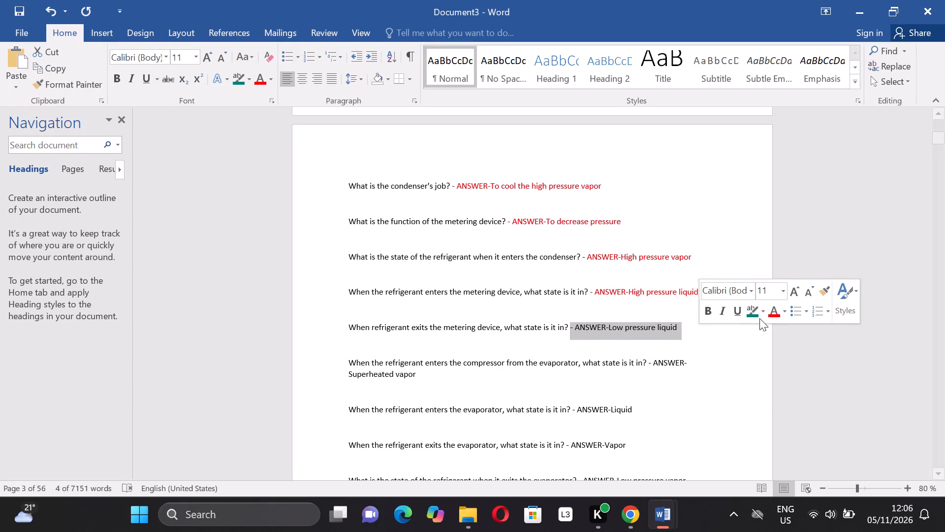
left_click(770, 312)
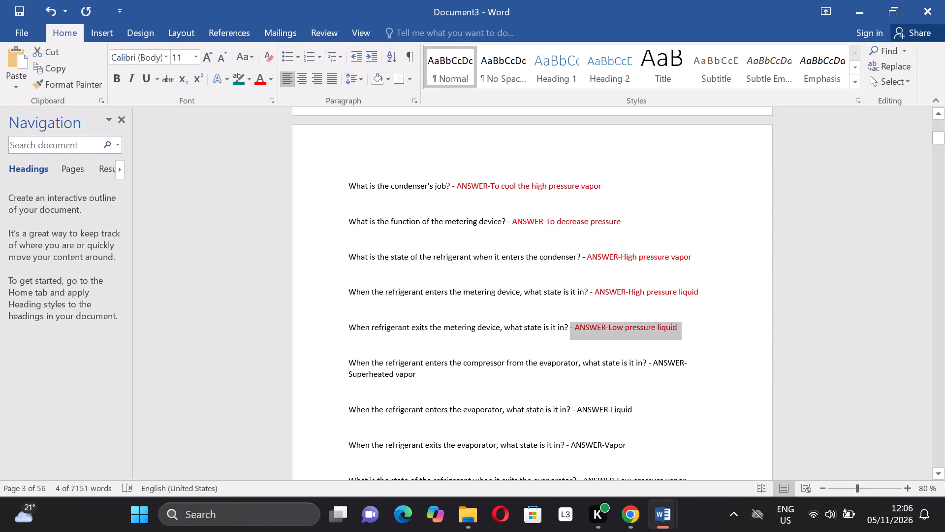
left_click_drag(653, 362, 680, 380)
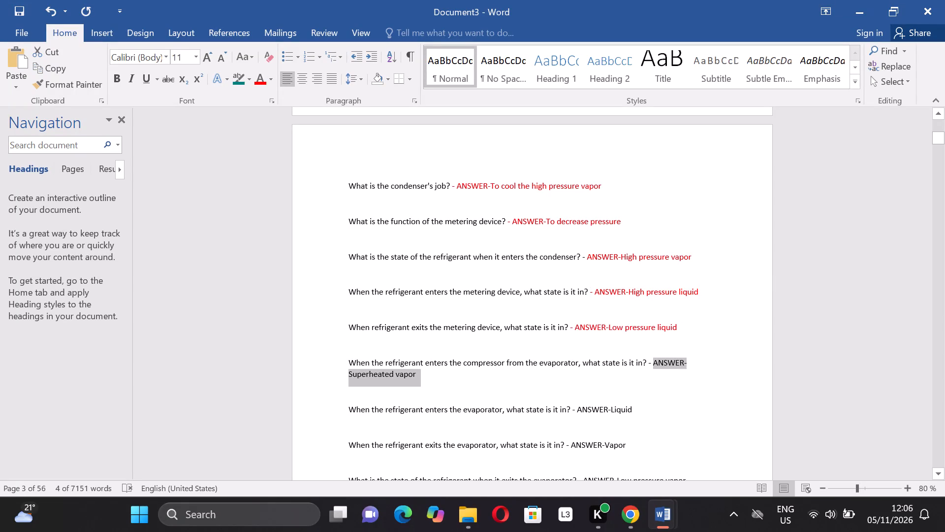
left_click_drag(680, 380, 681, 380)
left_click(754, 362)
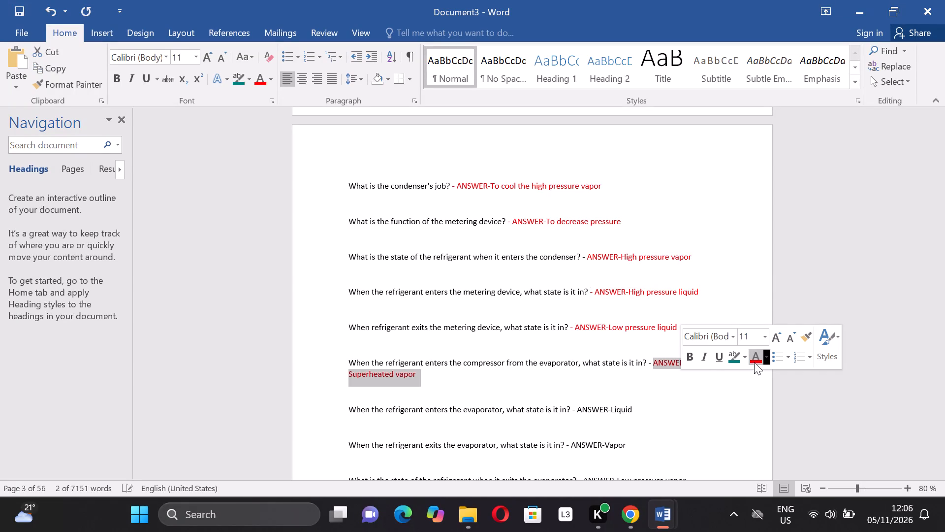
Color "ANSWER-Liquid" for refrigerant entering the evaporator and "ANSWER-Vapor" for refrigerant exiting the evaporator red.
scroll(631, 386, "down", 3)
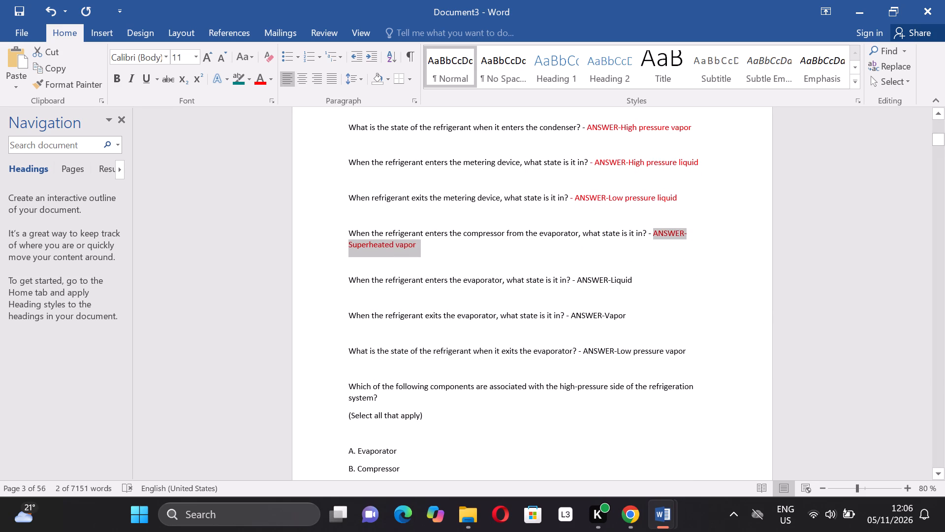
left_click_drag(574, 279, 669, 282)
left_click(739, 257)
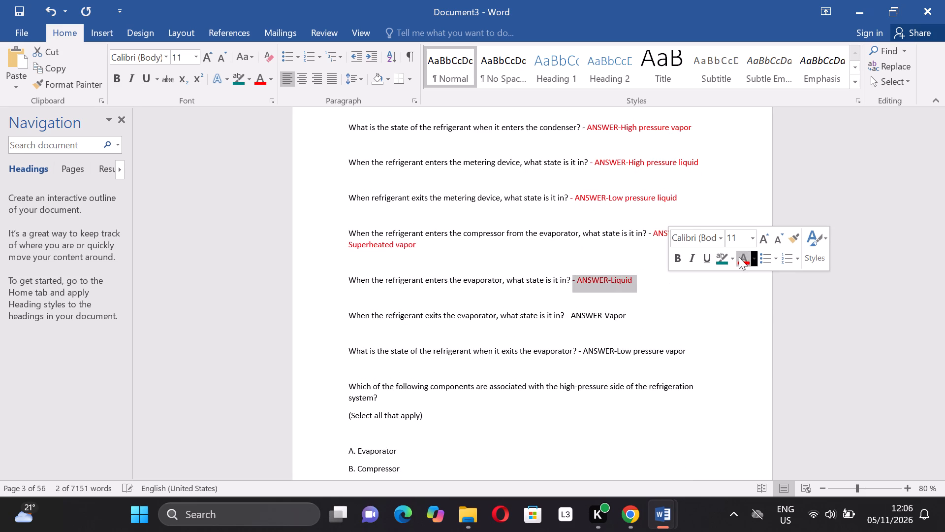
left_click_drag(569, 314, 667, 322)
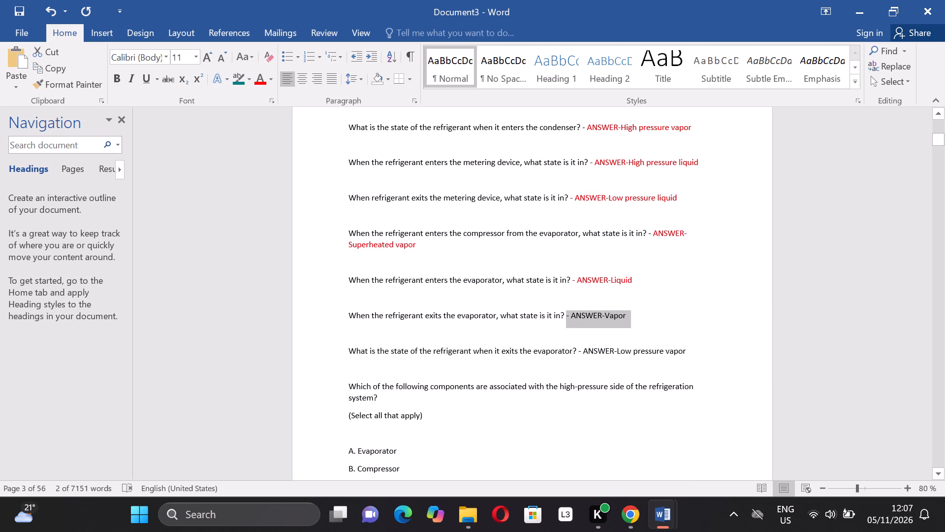
left_click_drag(667, 322, 680, 317)
left_click(754, 291)
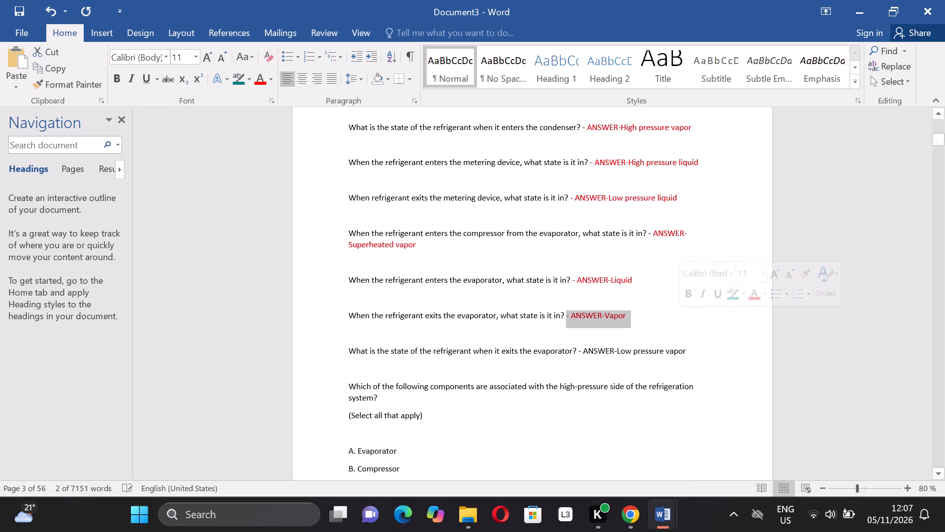
Color "ANSWER-Low pressure vapor" in the evaporator exit question and choices A to D of the high-pressure side components question red.
left_click_drag(581, 350, 751, 353)
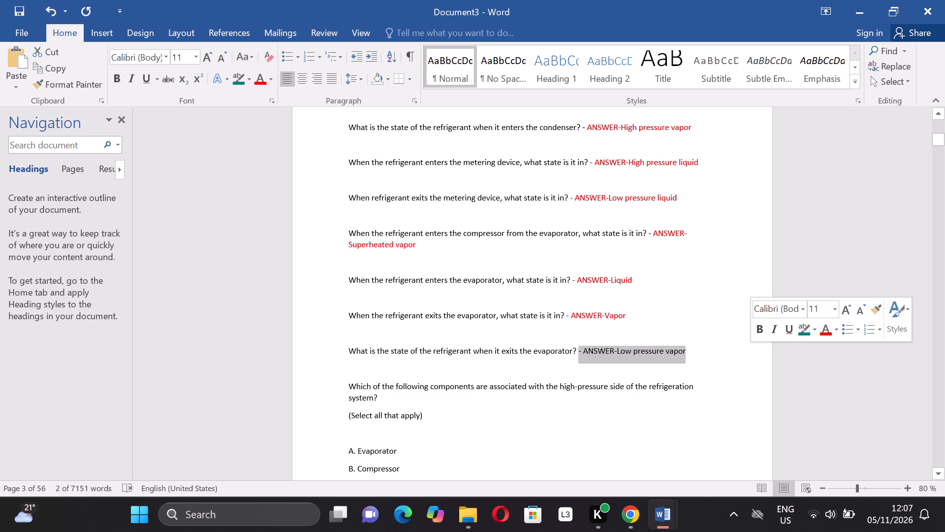
left_click(822, 326)
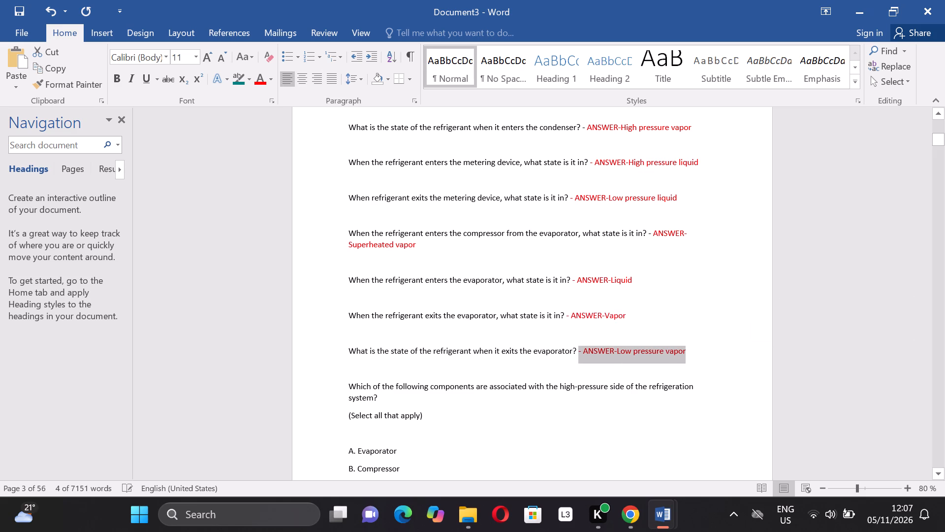
scroll(546, 409, "down", 3)
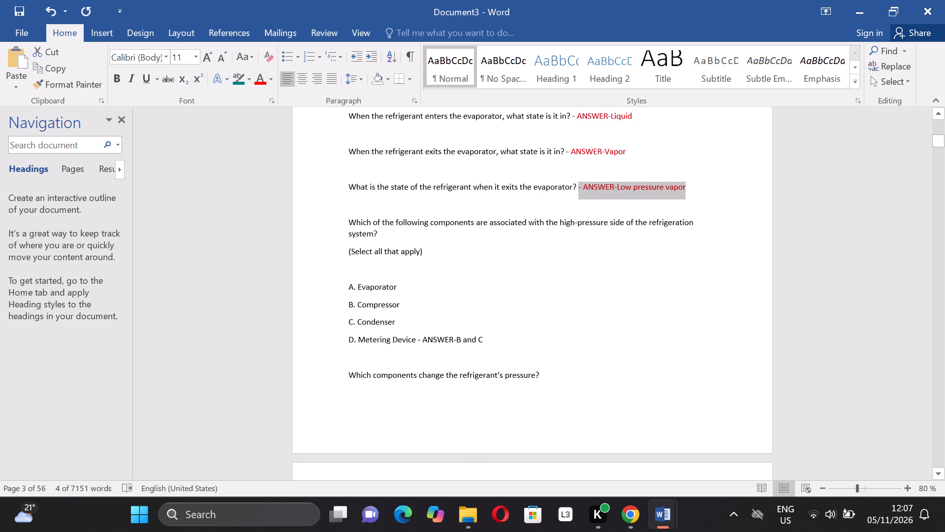
left_click_drag(345, 285, 515, 349)
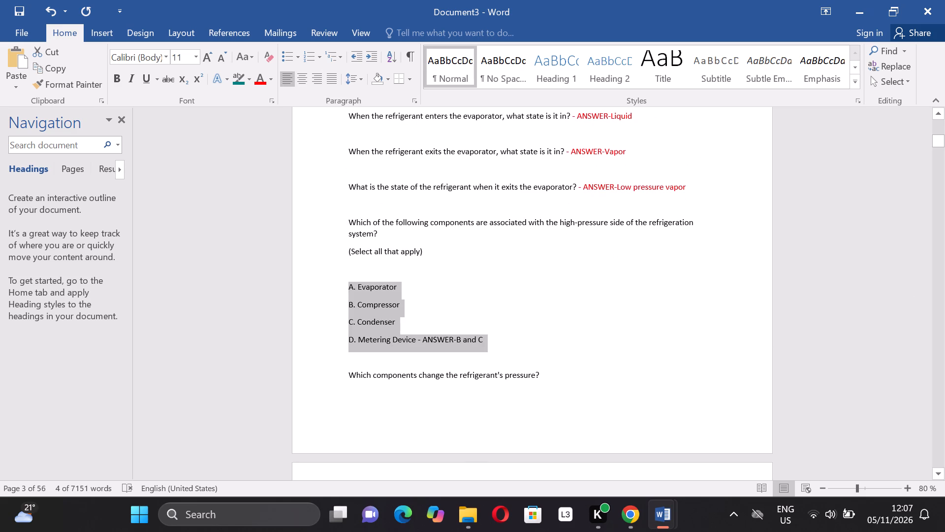
left_click_drag(515, 349, 519, 350)
left_click(593, 332)
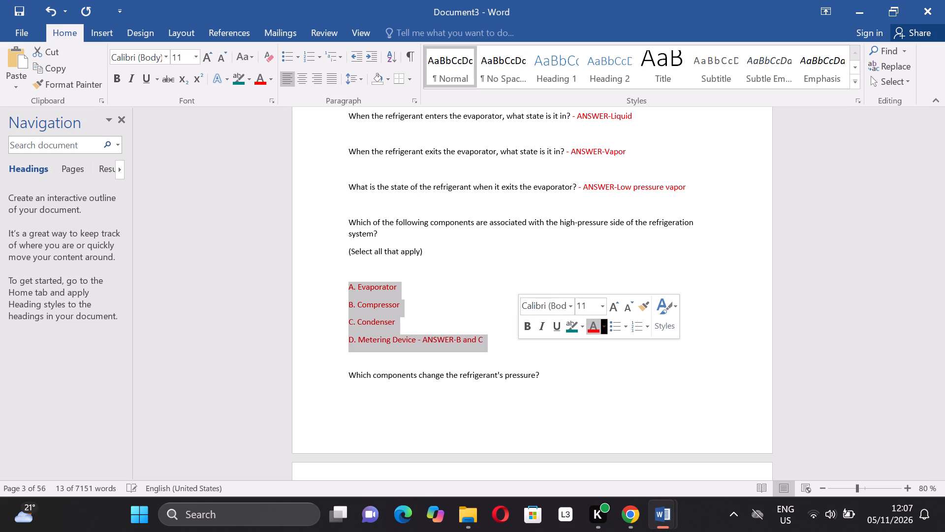
Color the "Answer" line and choices A to D of the question about components changing the refrigerant's pressure red.
scroll(501, 266, "down", 3)
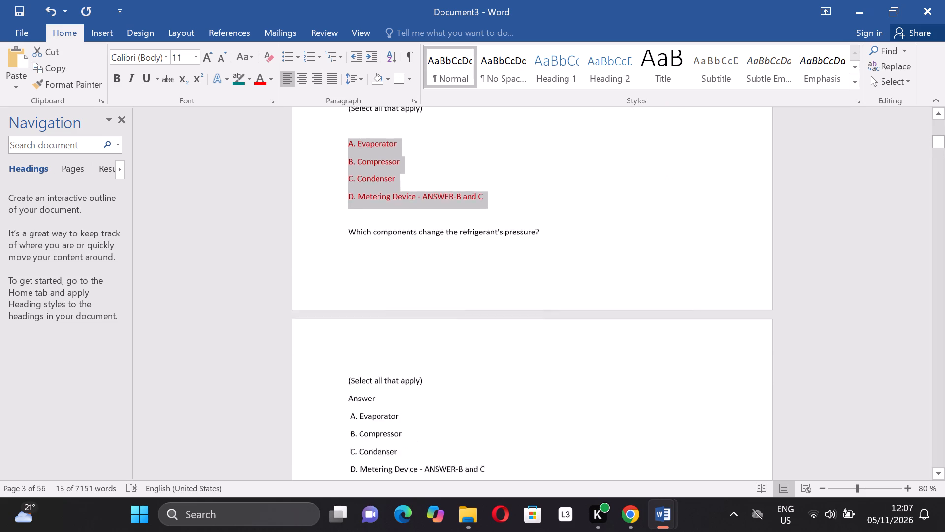
scroll(501, 266, "down", 2)
left_click_drag(347, 272, 515, 336)
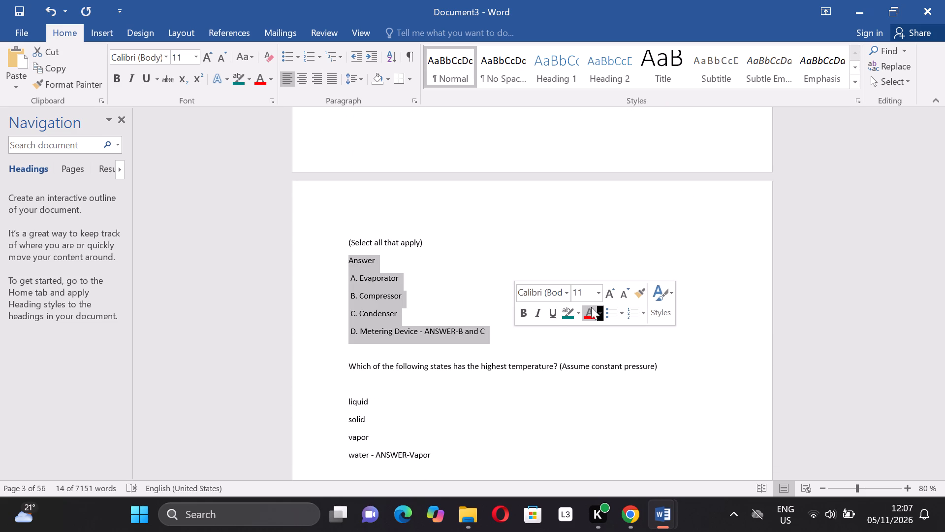
left_click(592, 307)
Color the choices from "liquid" to "water - ANSWER-Vapor" in the highest temperature state question red.
scroll(444, 334, "down", 5)
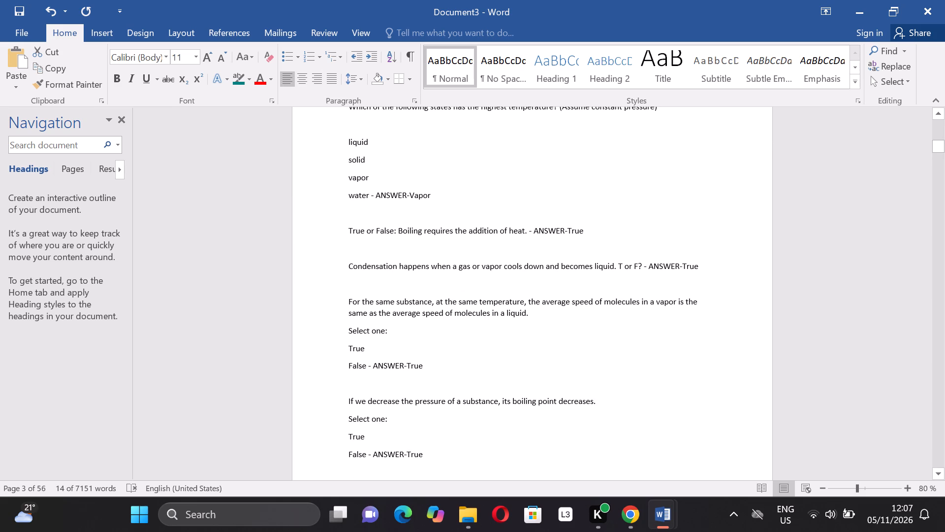
scroll(379, 199, "up", 2)
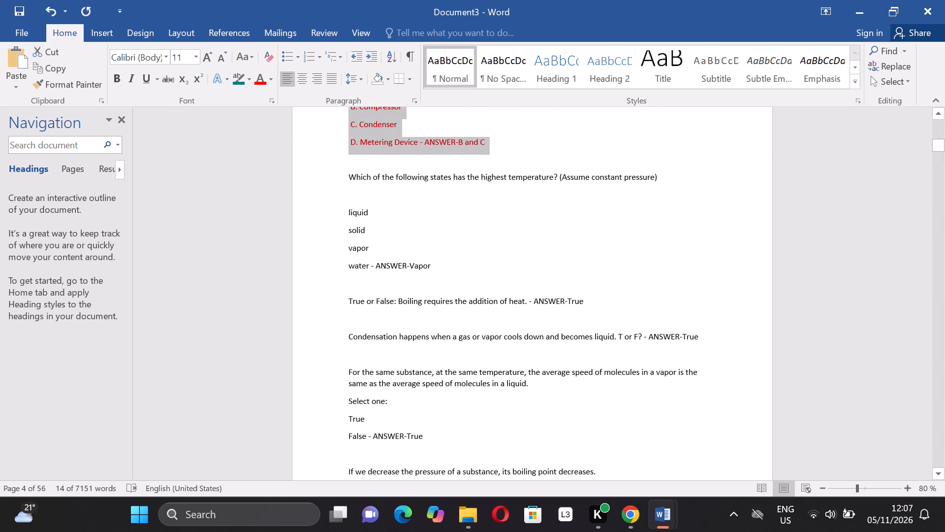
left_click_drag(343, 203, 454, 269)
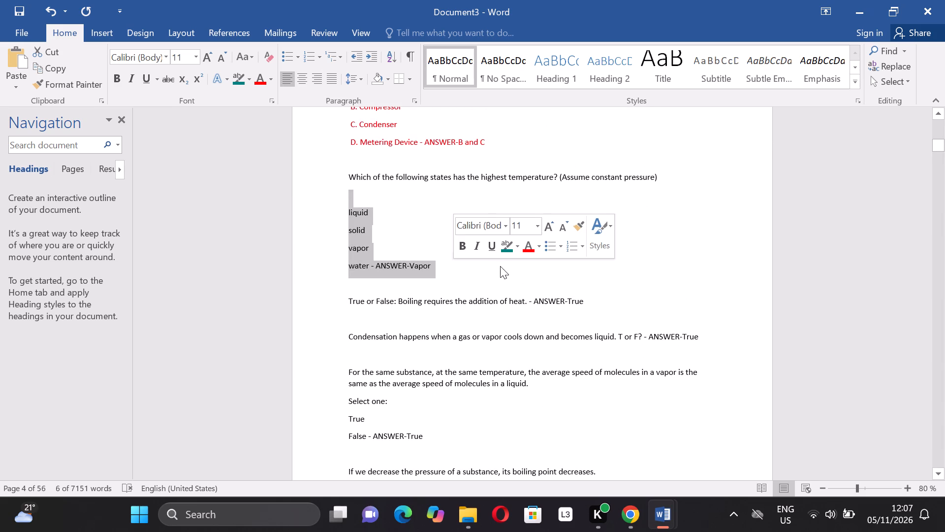
left_click(525, 249)
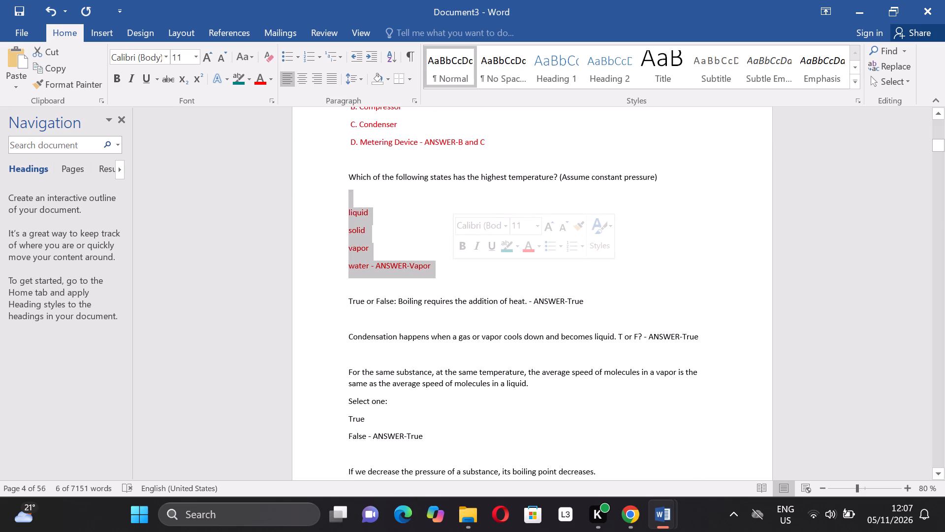
Color "ANSWER-True" red in both the boiling heat question and the condensation question.
left_click_drag(529, 301, 636, 317)
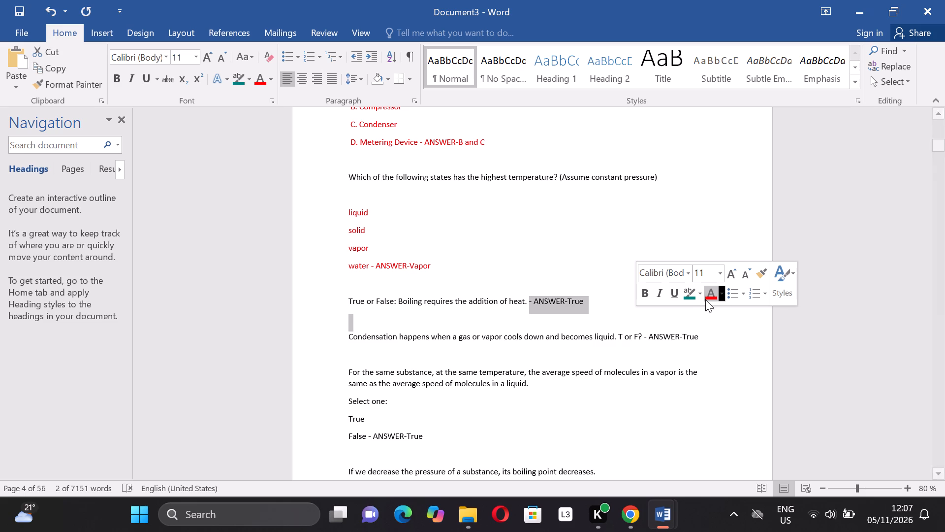
left_click(705, 299)
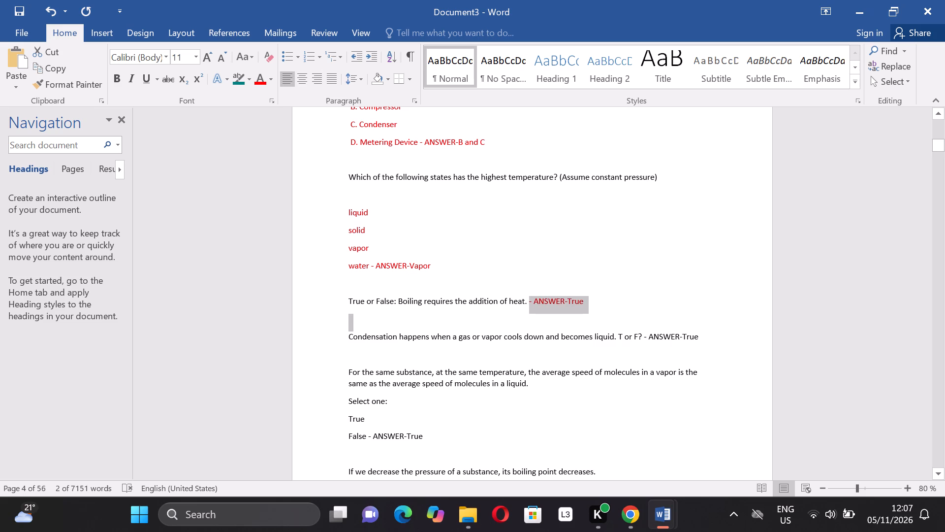
left_click_drag(649, 336, 730, 342)
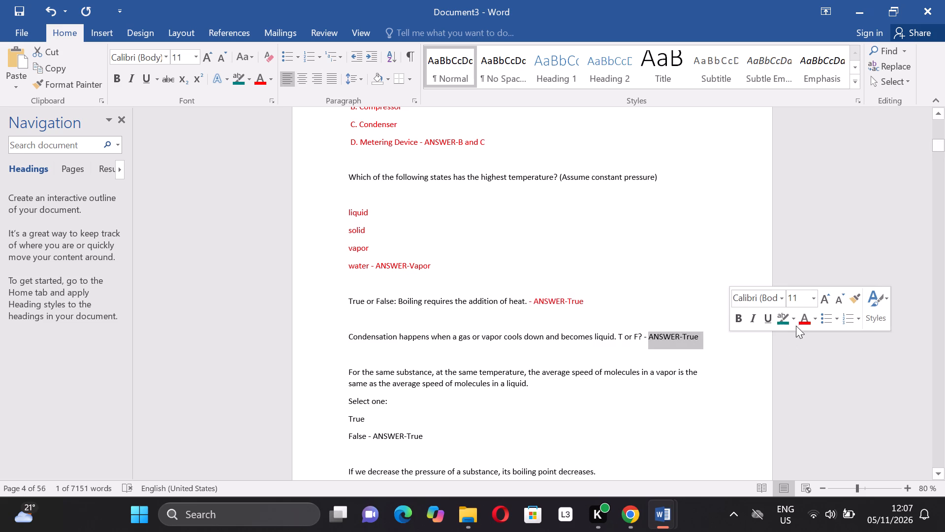
left_click(806, 319)
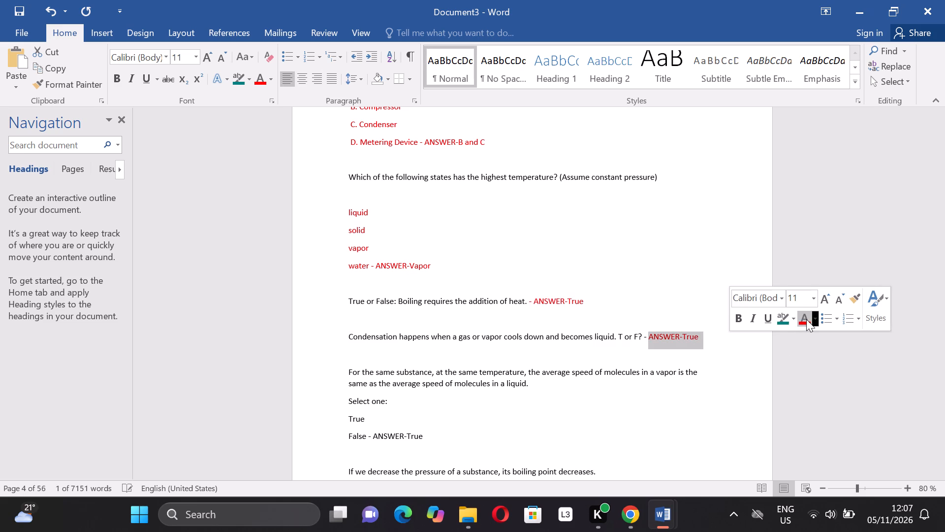
Color the "True" and "False - ANSWER-True" lines red in the molecule speed question and the decreased pressure boiling point question.
scroll(527, 403, "down", 1)
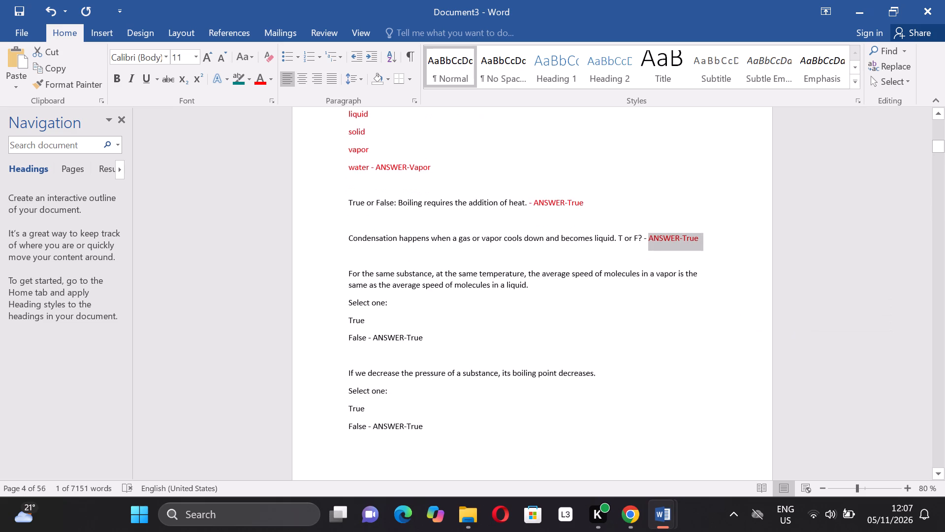
scroll(527, 403, "down", 1)
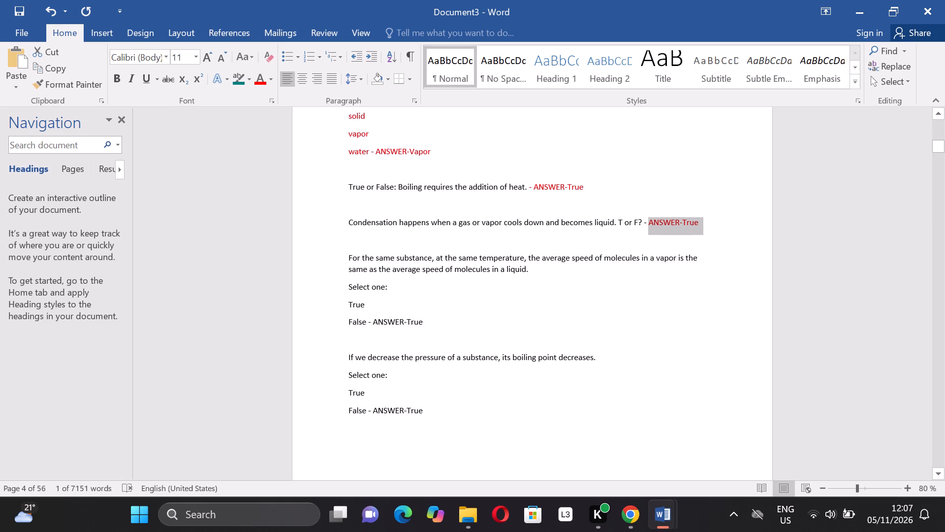
left_click_drag(345, 299, 428, 326)
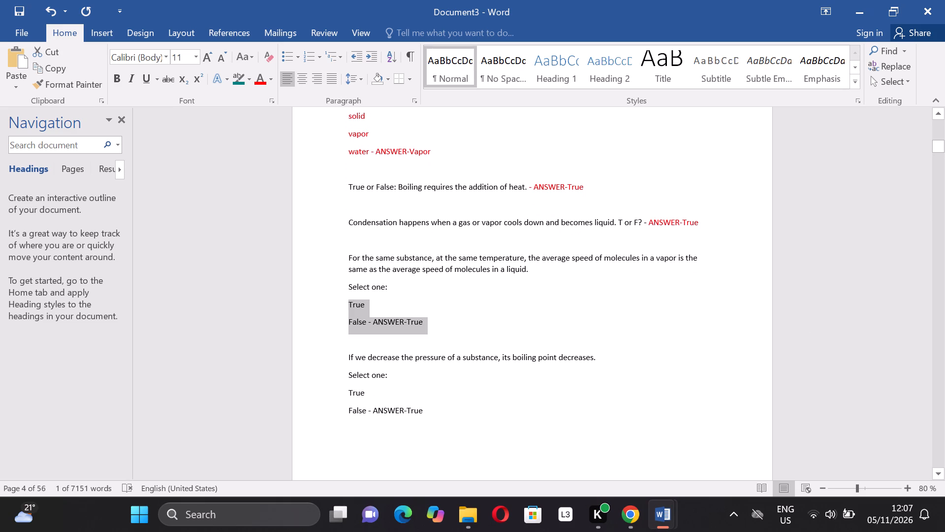
left_click_drag(428, 326, 449, 328)
left_click(524, 300)
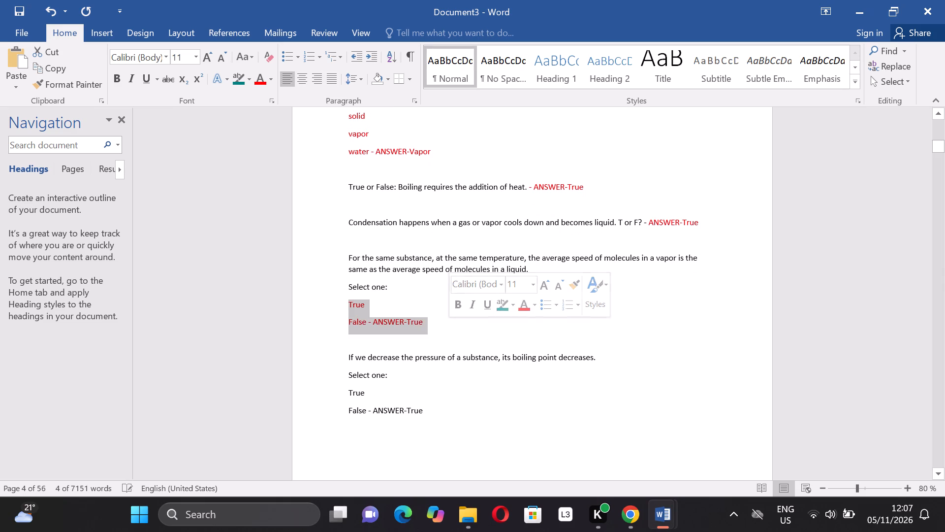
scroll(368, 378, "down", 3)
left_click_drag(347, 243, 371, 255)
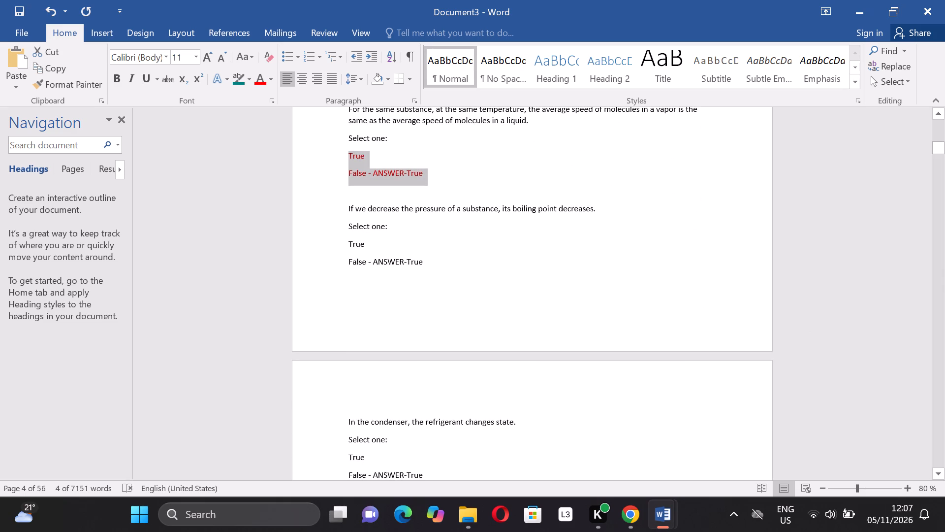
left_click_drag(371, 255, 461, 273)
left_click(533, 248)
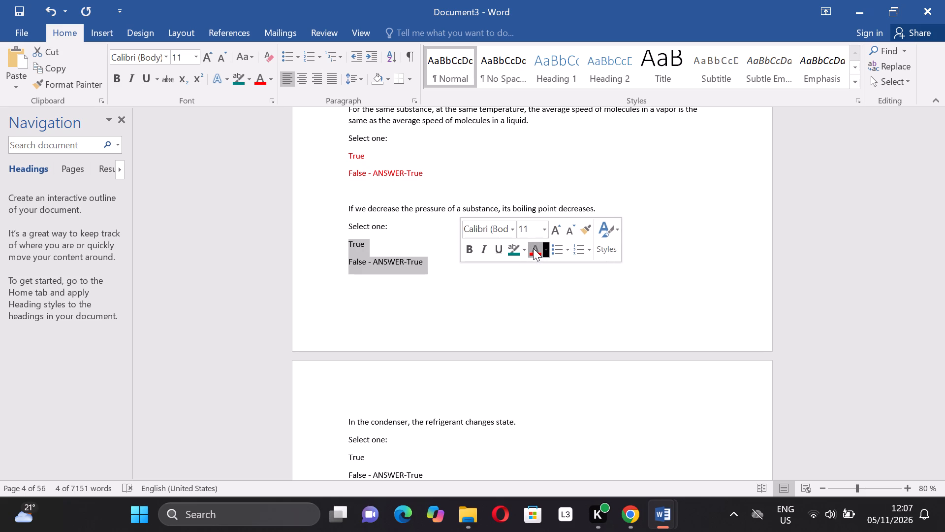
Color the "True" and "False - ANSWER-True" lines red in the condenser state change question and the boiling point definition question.
scroll(406, 309, "down", 3)
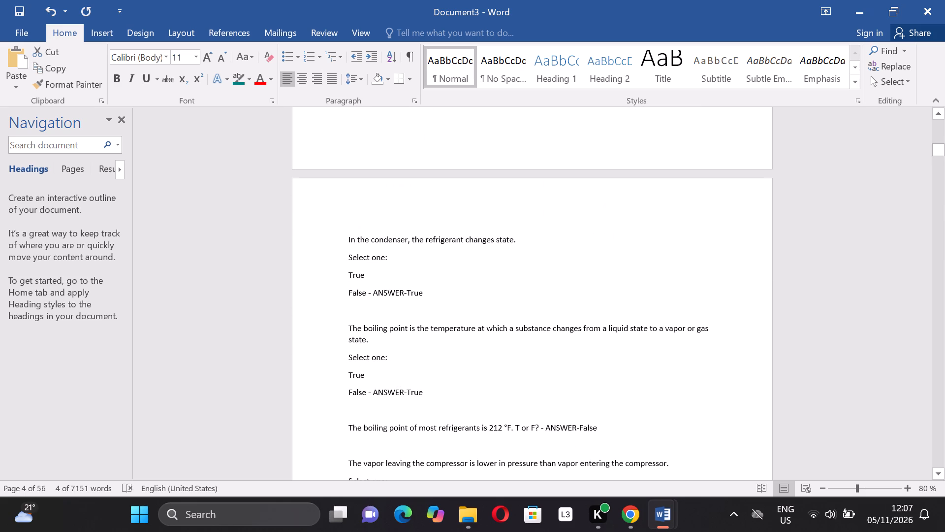
left_click_drag(347, 271, 466, 296)
left_click(538, 275)
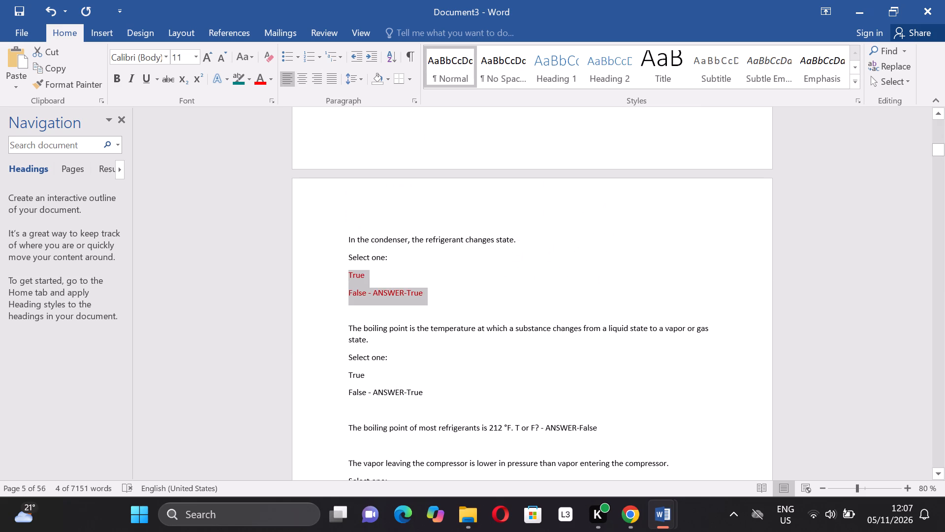
left_click_drag(345, 369, 453, 400)
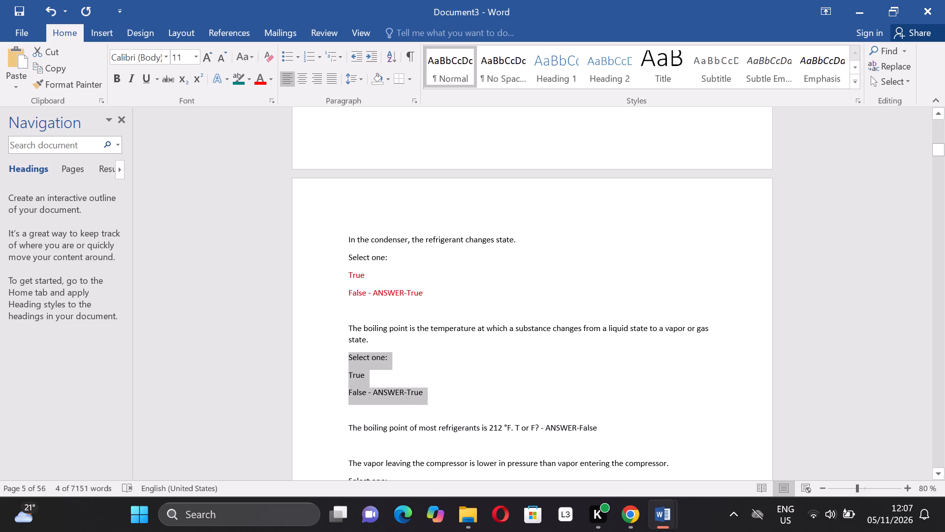
left_click_drag(453, 400, 408, 355)
left_click(408, 355)
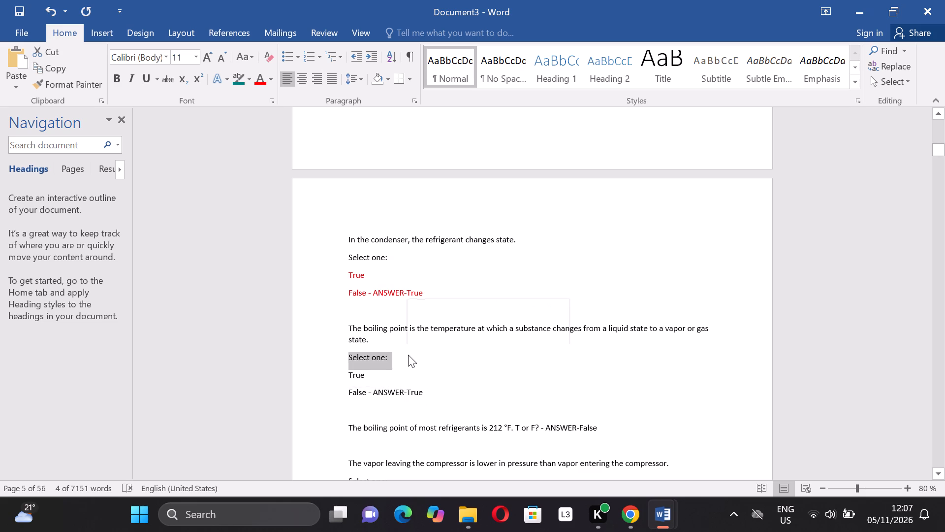
left_click_drag(342, 368, 390, 399)
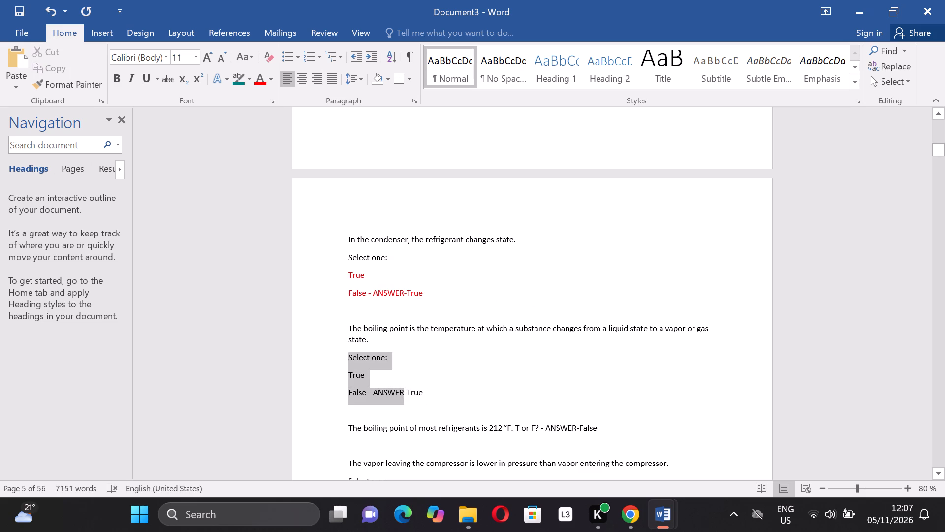
left_click_drag(390, 399, 419, 403)
left_click(419, 403)
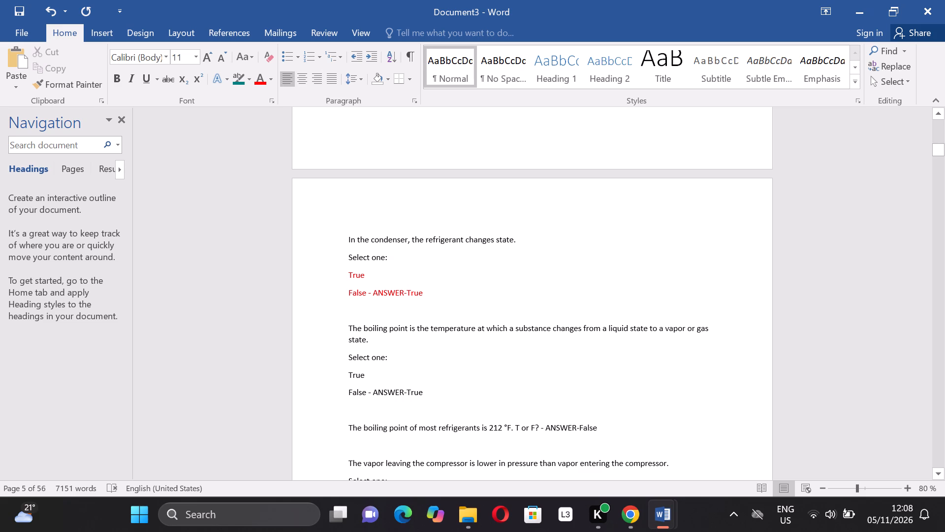
left_click_drag(344, 374, 447, 398)
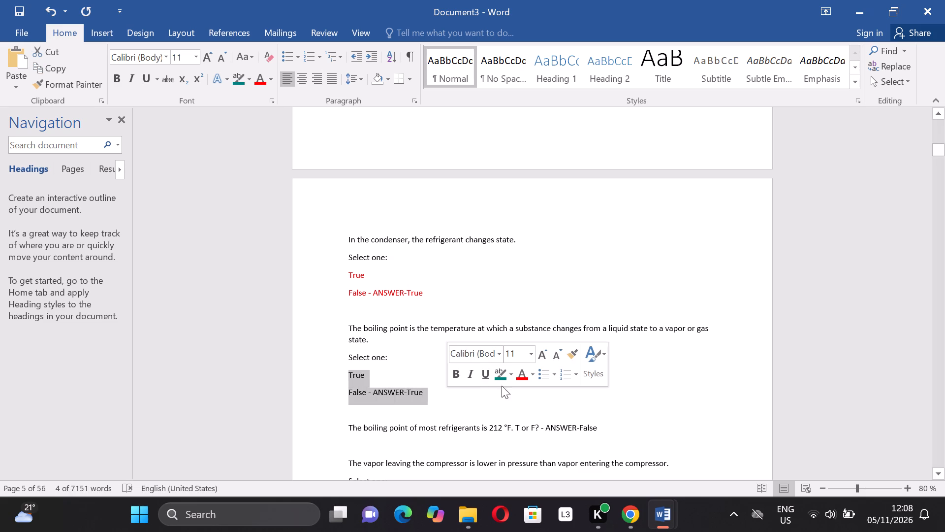
left_click(517, 376)
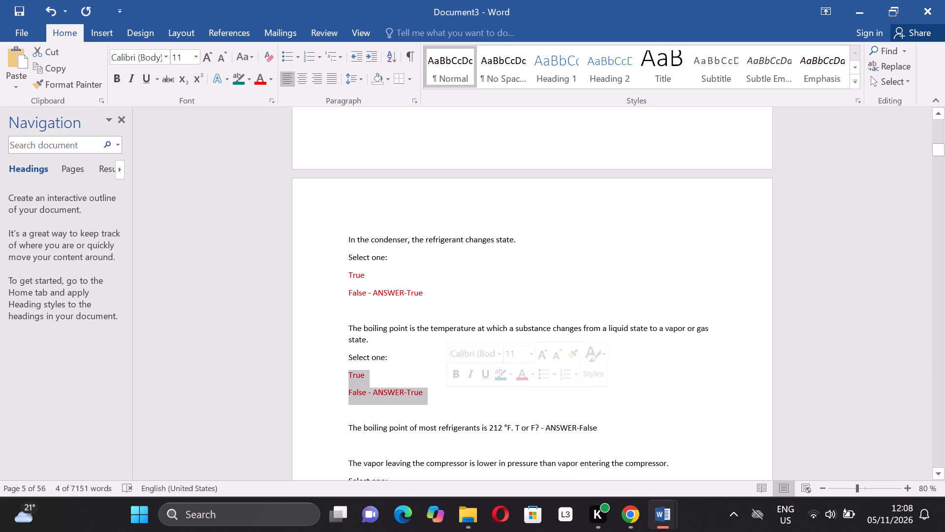
Color "ANSWER-False" in the 212 °F boiling point question and both True/False lines of the compressor vapor pressure question red.
scroll(487, 449, "down", 2)
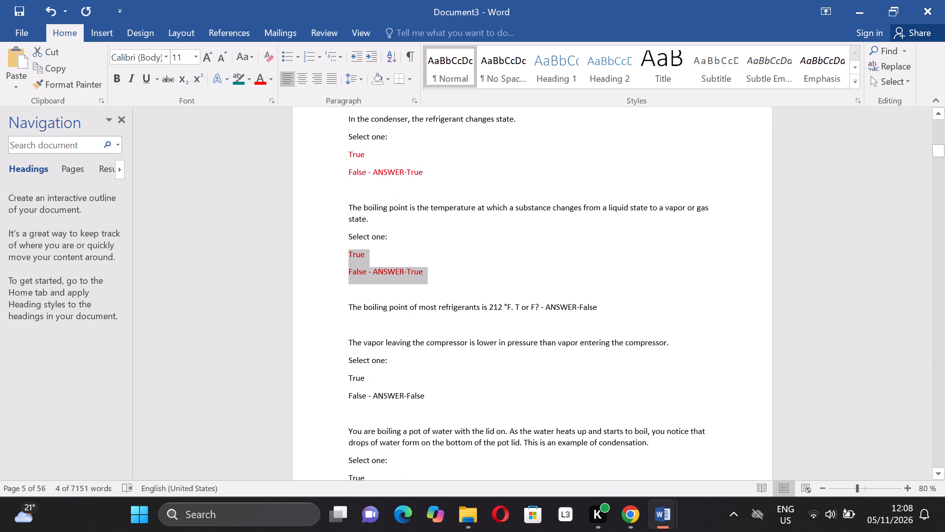
left_click_drag(545, 305, 643, 312)
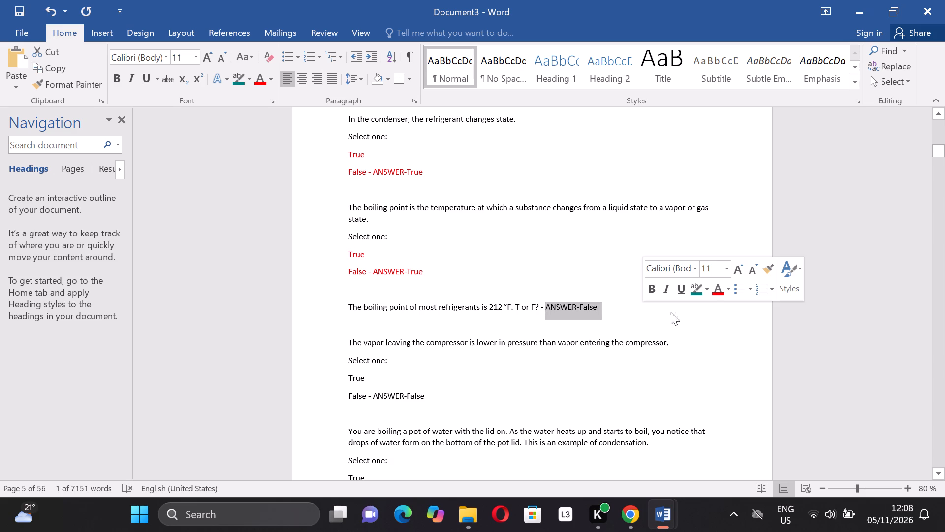
left_click(713, 291)
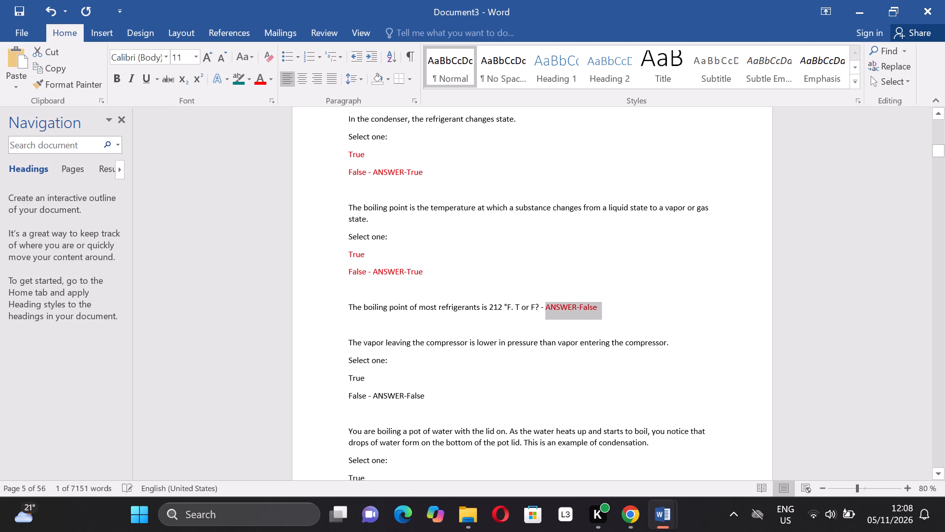
left_click_drag(346, 376, 457, 403)
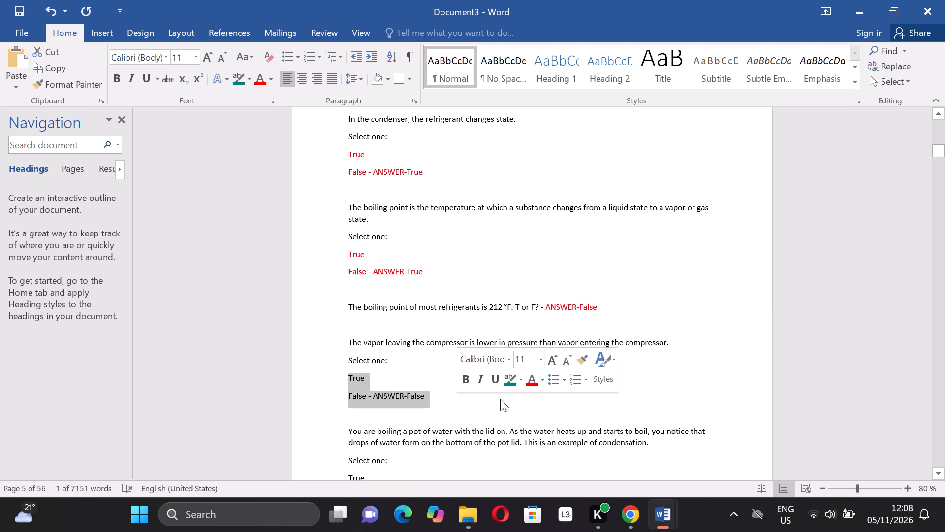
left_click(530, 381)
Color both True/False answer lines red in the boiling pot of water question and the air conditioning cold air question.
scroll(431, 393, "down", 2)
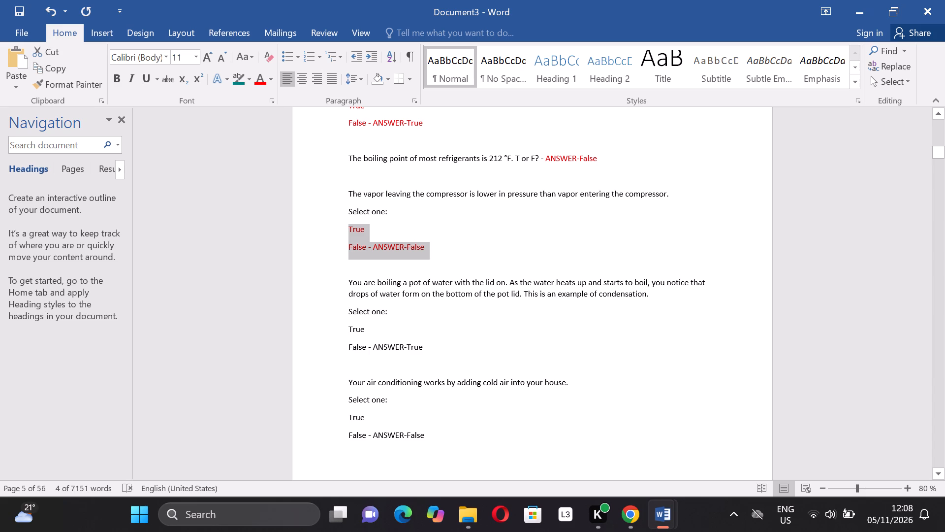
left_click_drag(346, 328, 462, 356)
left_click(540, 326)
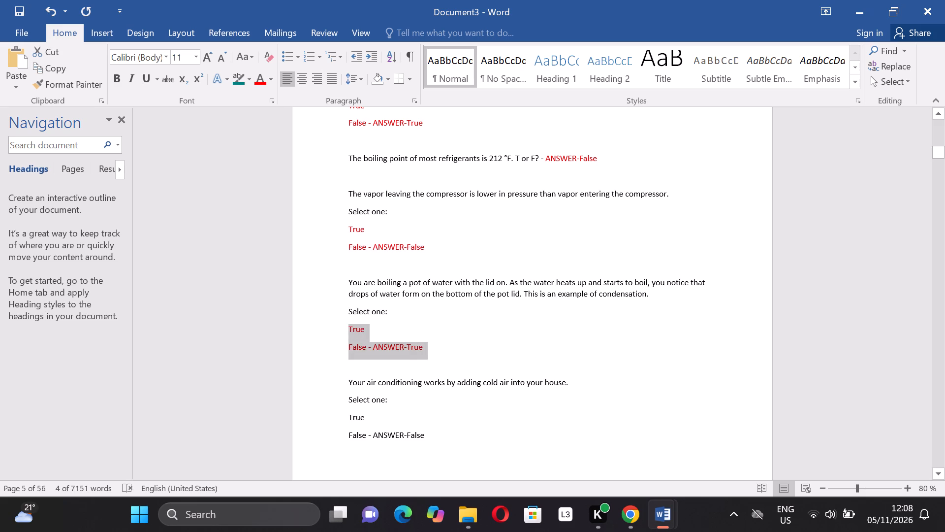
scroll(378, 393, "down", 2)
left_click_drag(343, 347, 459, 368)
left_click(533, 344)
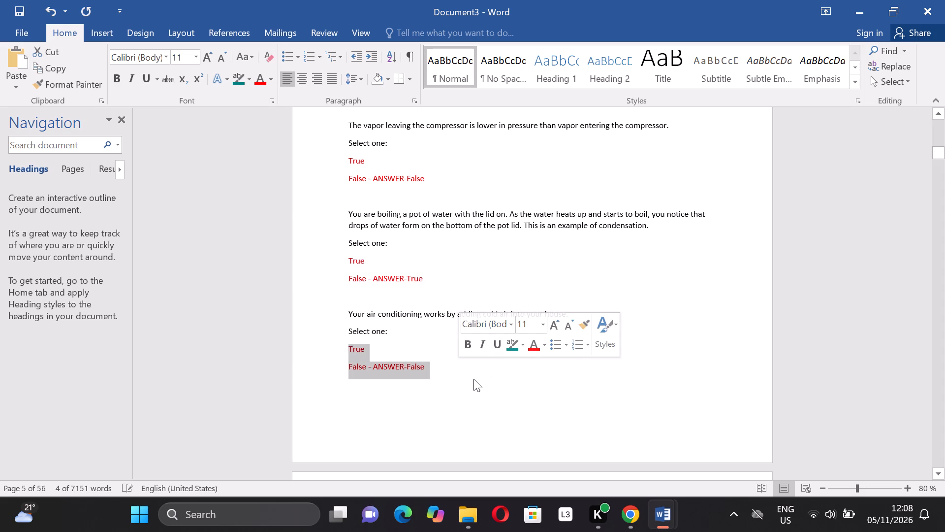
Color choices A to D red in both B2 refrigerant questions, the "more dangerous than" one and the "safer than" one.
scroll(473, 379, "down", 5)
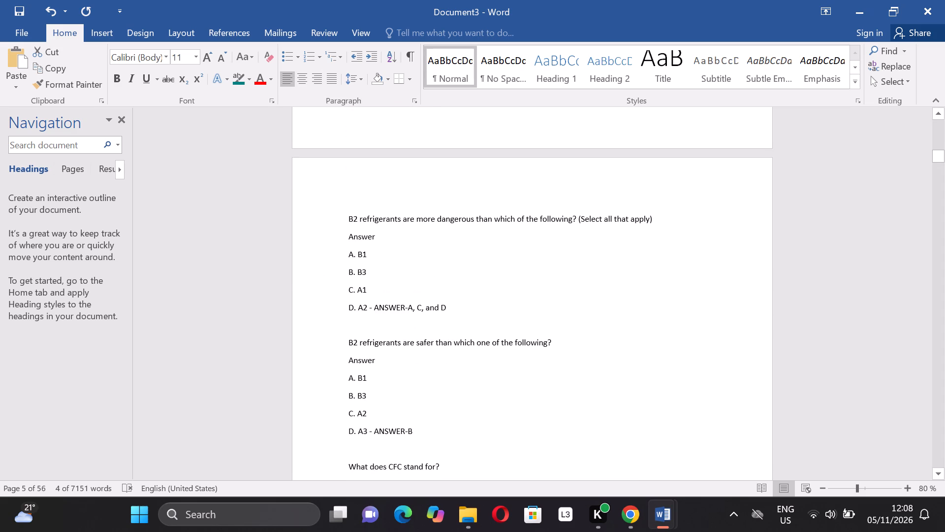
left_click_drag(346, 251, 477, 314)
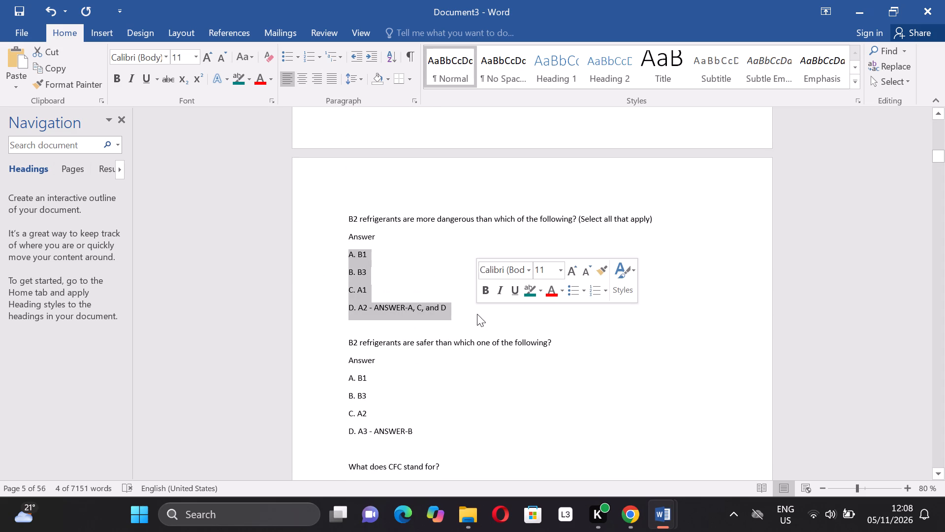
left_click(554, 292)
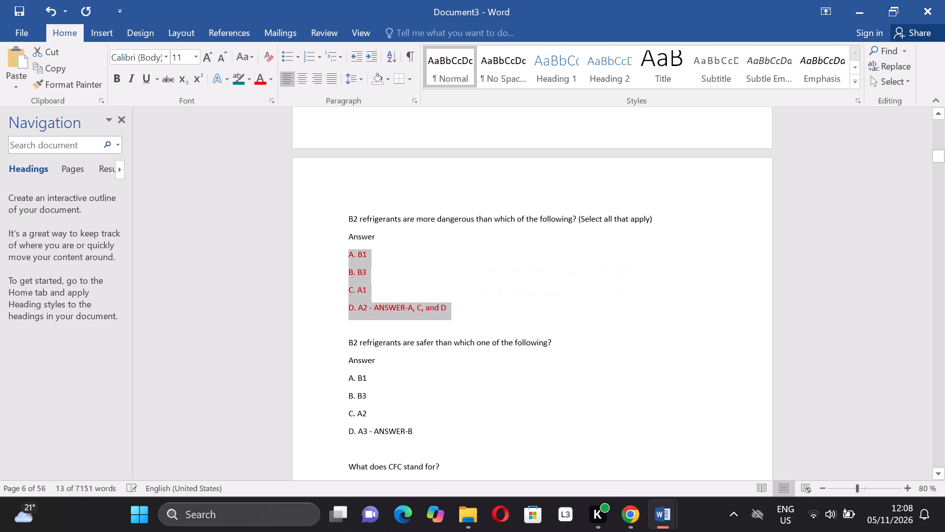
left_click_drag(344, 376, 448, 433)
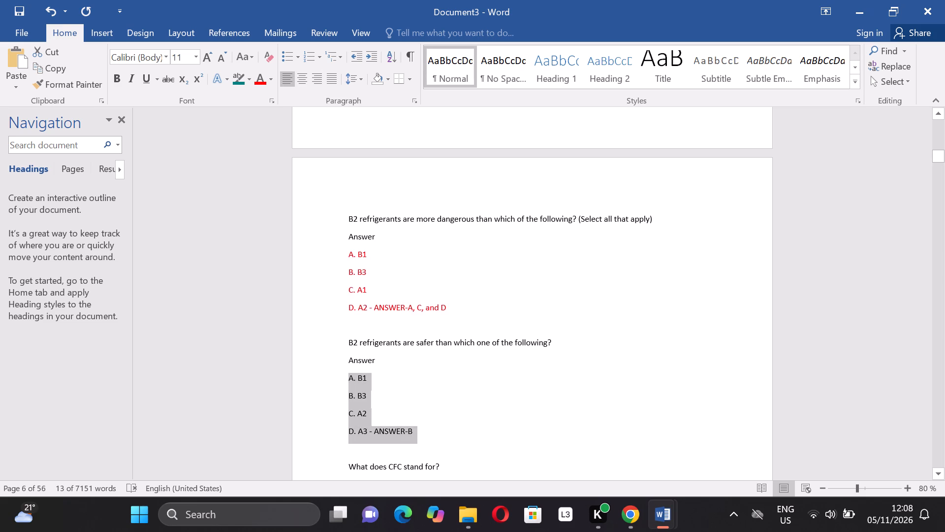
left_click_drag(448, 433, 453, 434)
left_click(522, 413)
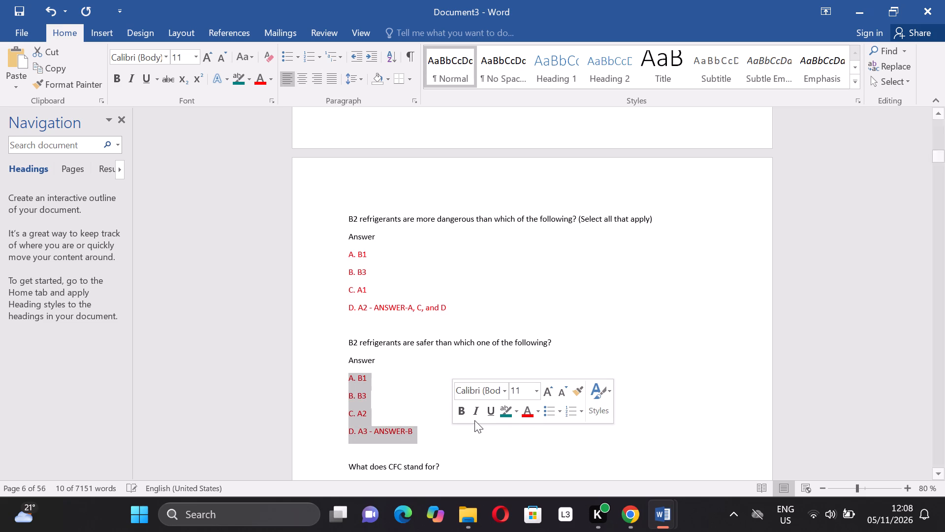
Color the choices from "Chlorocarbons" to "Carbonfluoride - ANSWER-Chlorofluorocarbons" in the "What does CFC stand for?" question red.
scroll(474, 420, "down", 8)
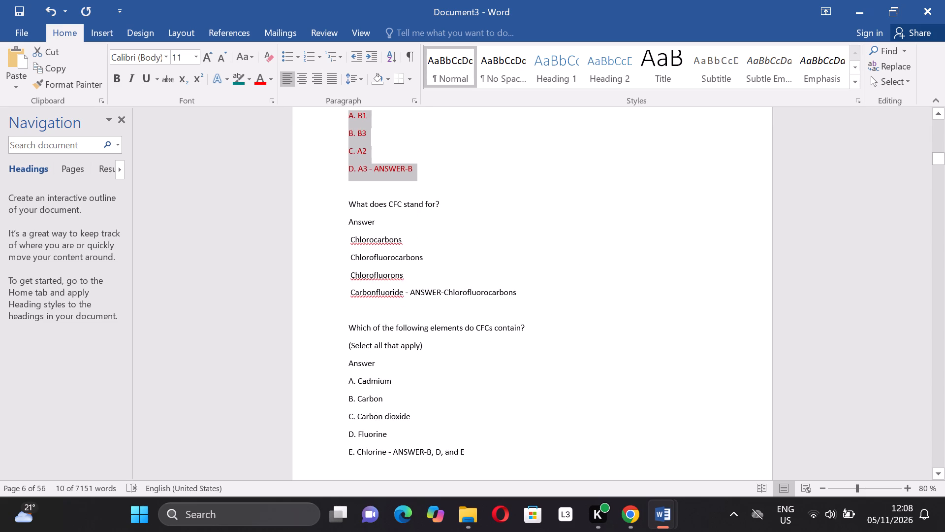
left_click_drag(346, 236, 363, 254)
left_click_drag(363, 254, 516, 297)
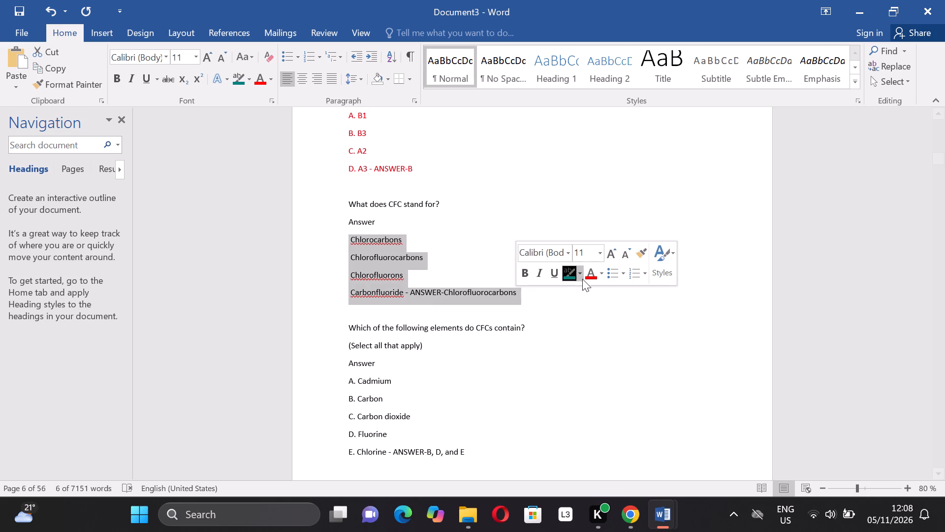
left_click(585, 276)
Color choices A to E, "Cadmium" through "Chlorine - ANSWER-B, D, and E", in the question about elements in CFCs red.
scroll(371, 355, "down", 1)
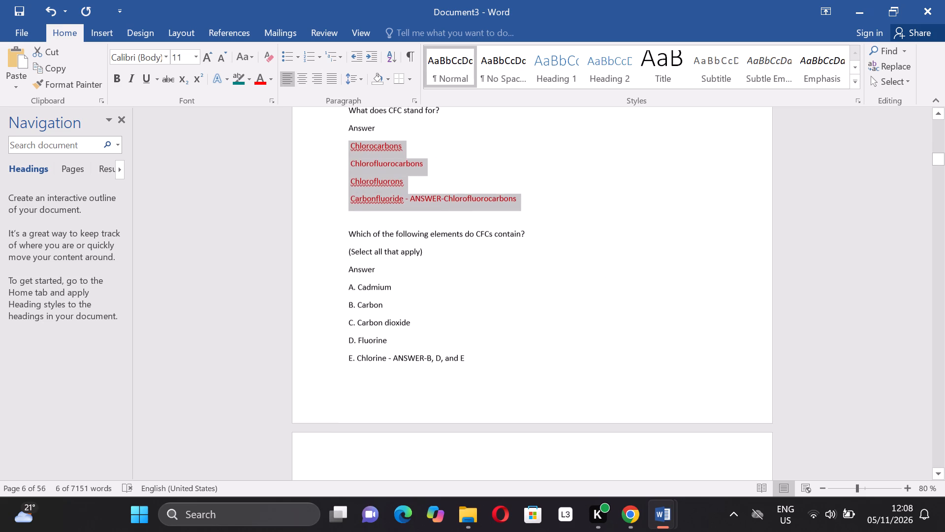
scroll(371, 355, "down", 1)
left_click_drag(346, 263, 441, 353)
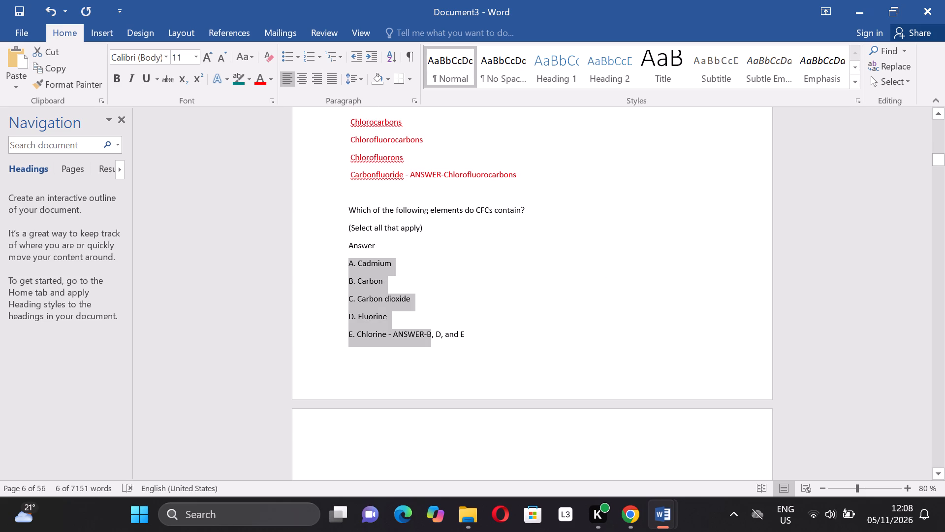
left_click_drag(441, 353, 498, 354)
left_click(570, 332)
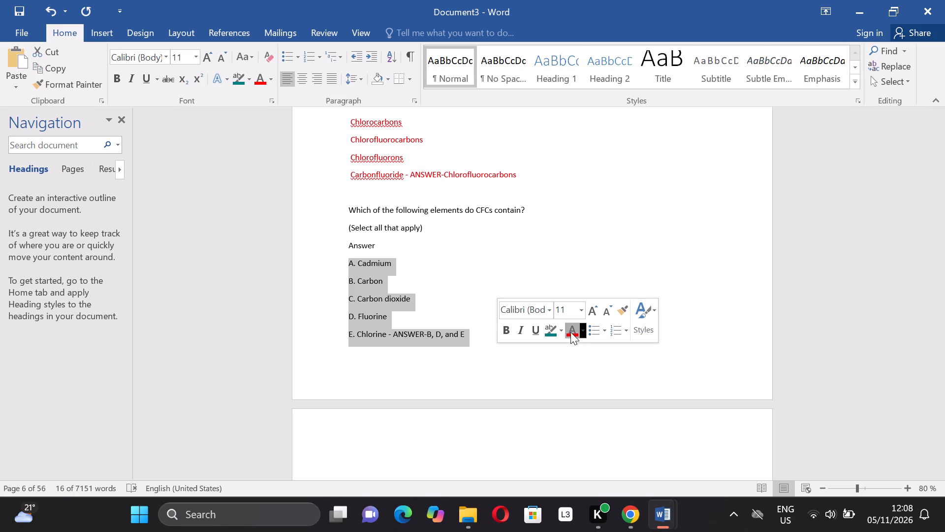
Color the choices from "Hydrocarbons" to "Hydrochlorofluoros - ANSWER-Hydrochlorofluorocarbons" in the "What does HCFC stand for?" question red.
scroll(475, 372, "down", 5)
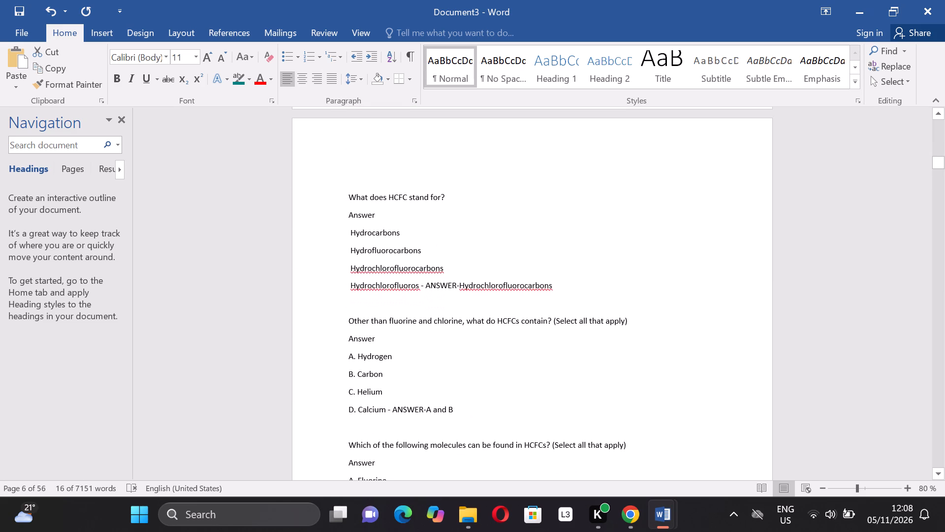
left_click_drag(351, 234, 367, 239)
left_click_drag(367, 239, 569, 292)
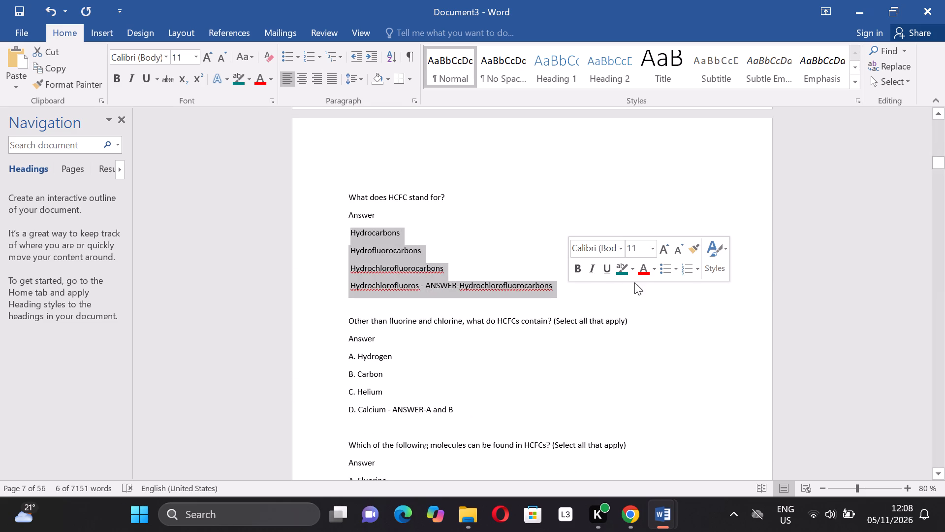
left_click(639, 265)
Color choices A to D red in both HCFC content questions, "Hydrogen" through "Calcium" and "Fluorine" through "Halon".
scroll(449, 324, "down", 2)
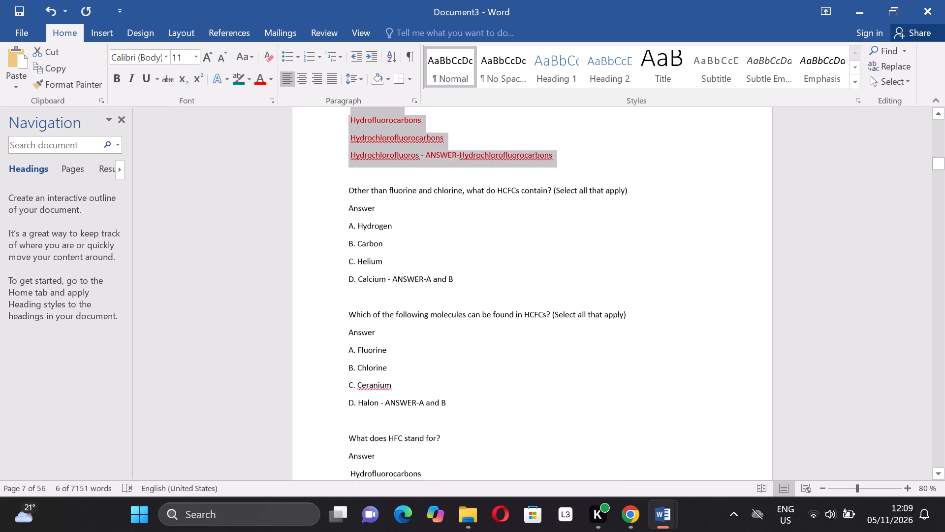
left_click_drag(342, 225, 468, 291)
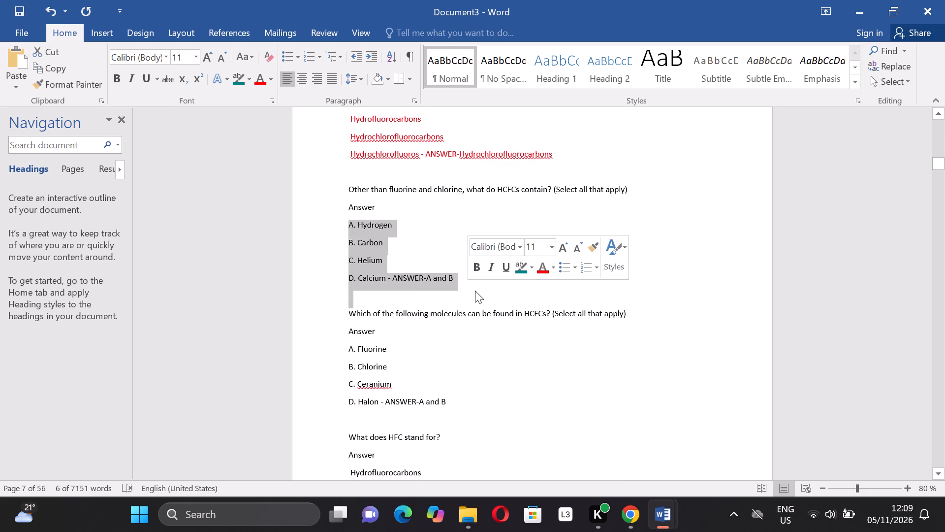
left_click(542, 271)
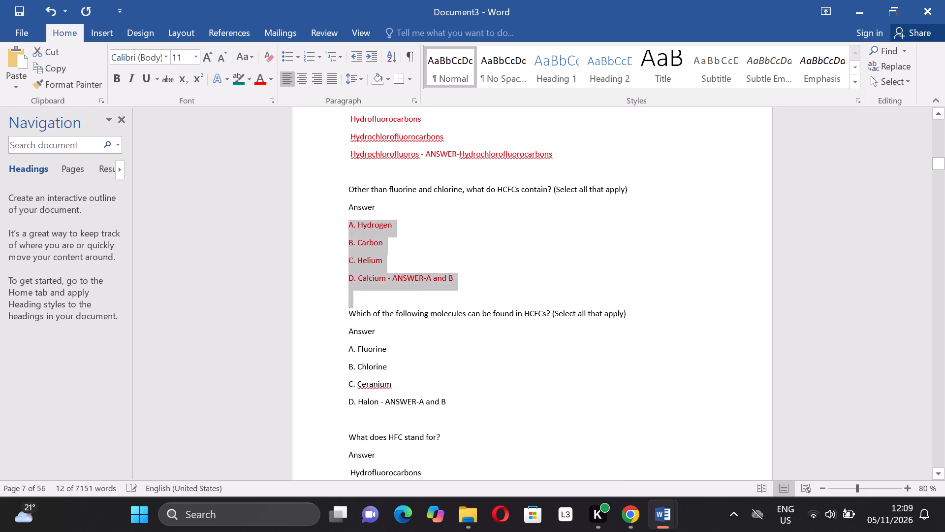
left_click_drag(344, 349, 469, 404)
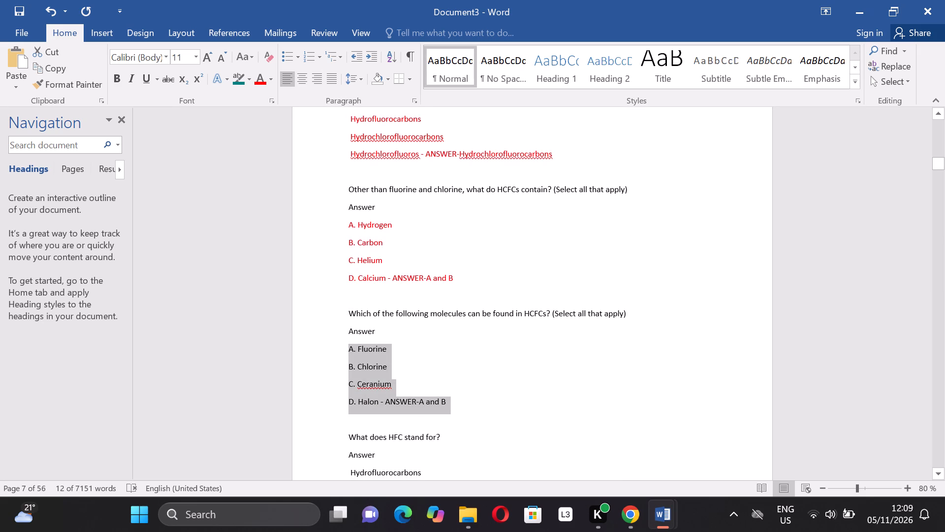
left_click_drag(469, 404, 479, 404)
left_click(548, 382)
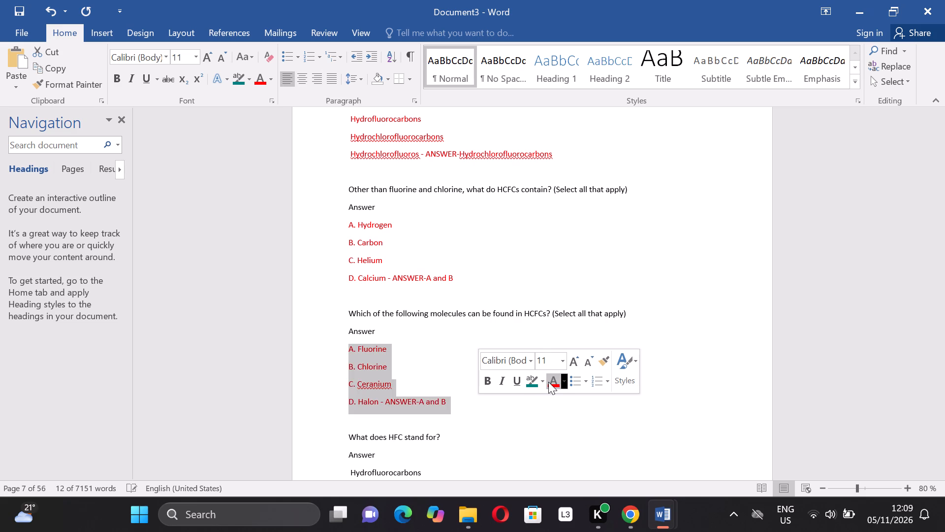
Color the choices from "Hydrofluorocarbons" to "Hydroflouridecarbons - ANSWER-Hydrofluorocarbons" in the "What does HFC stand for?" question red.
scroll(456, 401, "down", 4)
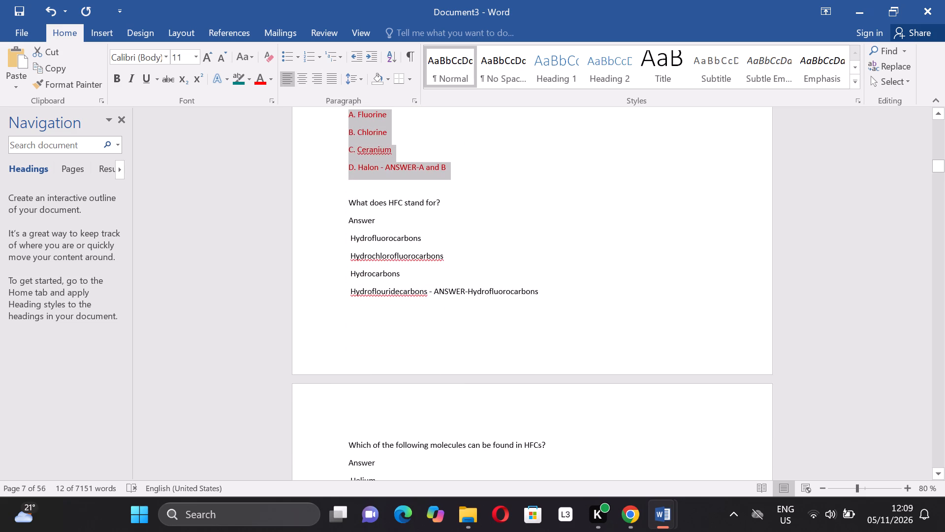
left_click_drag(348, 239, 547, 310)
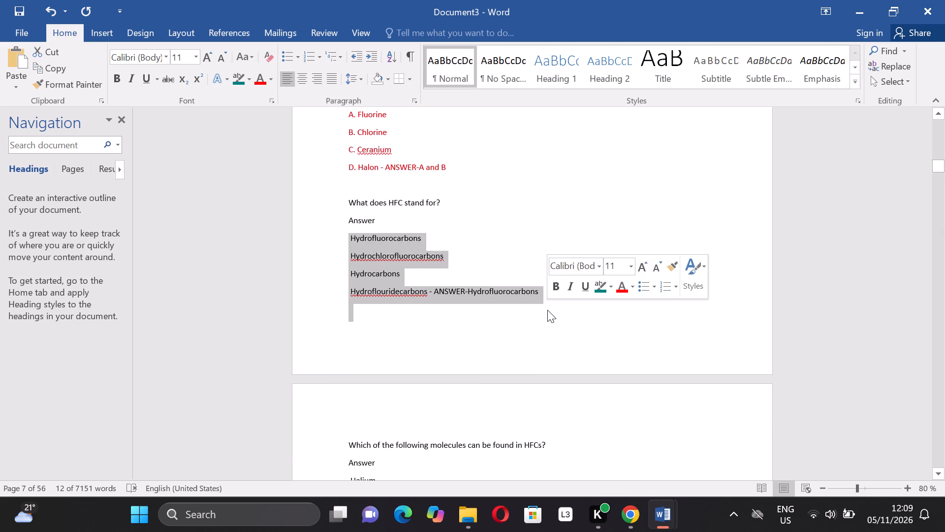
left_click(619, 287)
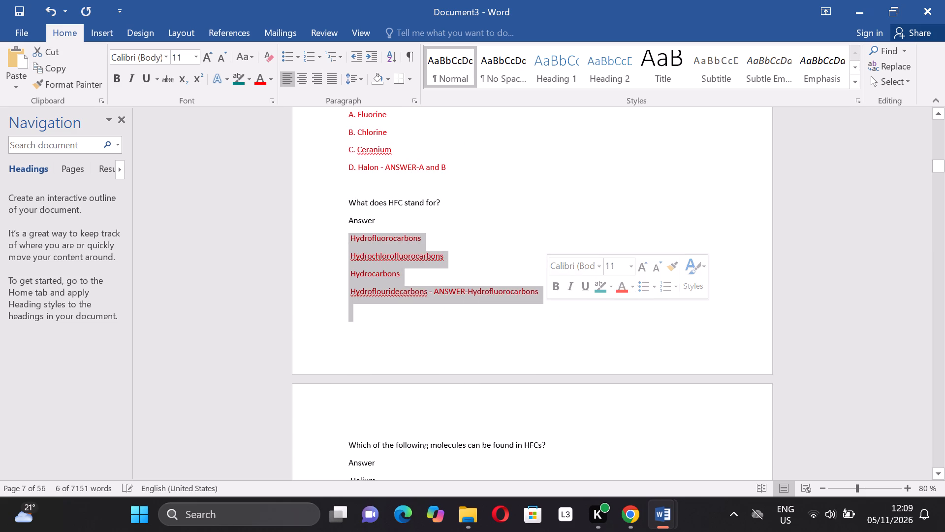
Color the choices red in both HFC molecule questions, "Helium" through "Chlorine - ANSWER-Hydrogen" and "A. Fluorine" through "D. Chlorine - ANSWER-A and B".
scroll(475, 333, "down", 3)
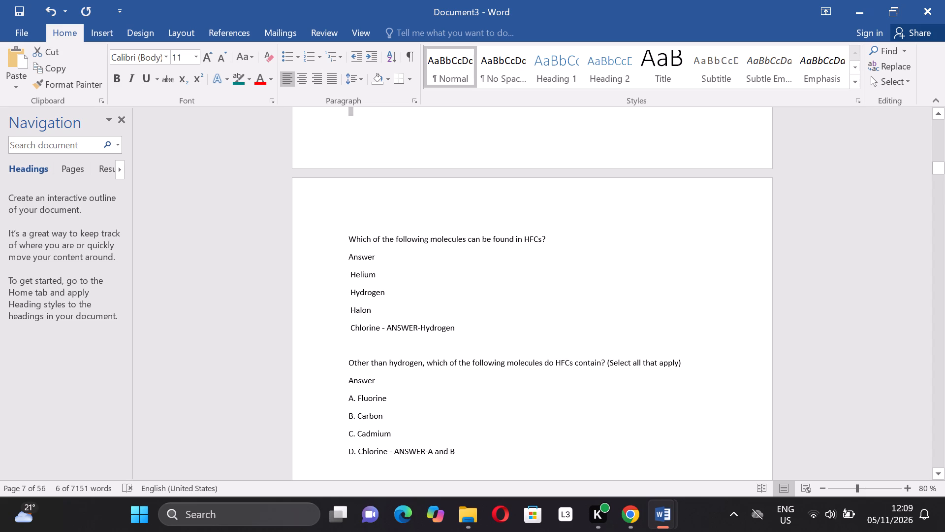
left_click_drag(345, 275, 486, 340)
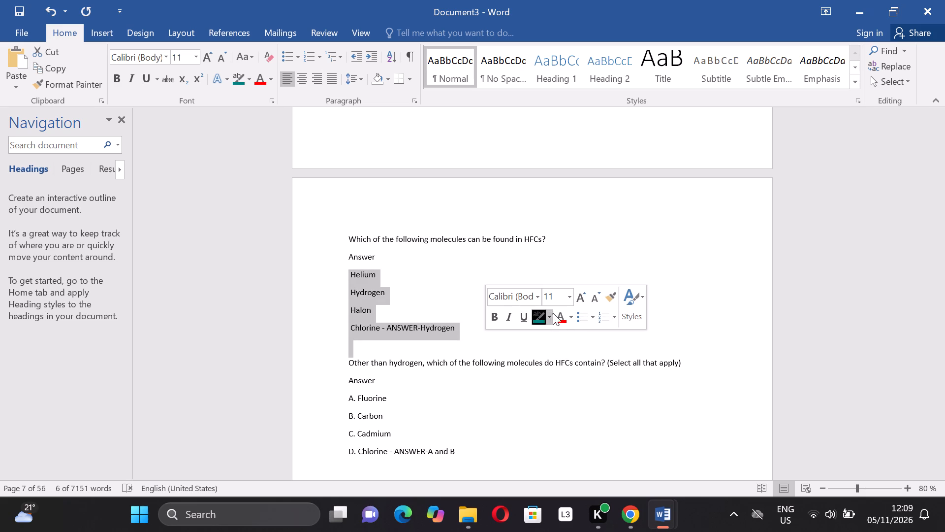
left_click(557, 313)
scroll(457, 329, "down", 3)
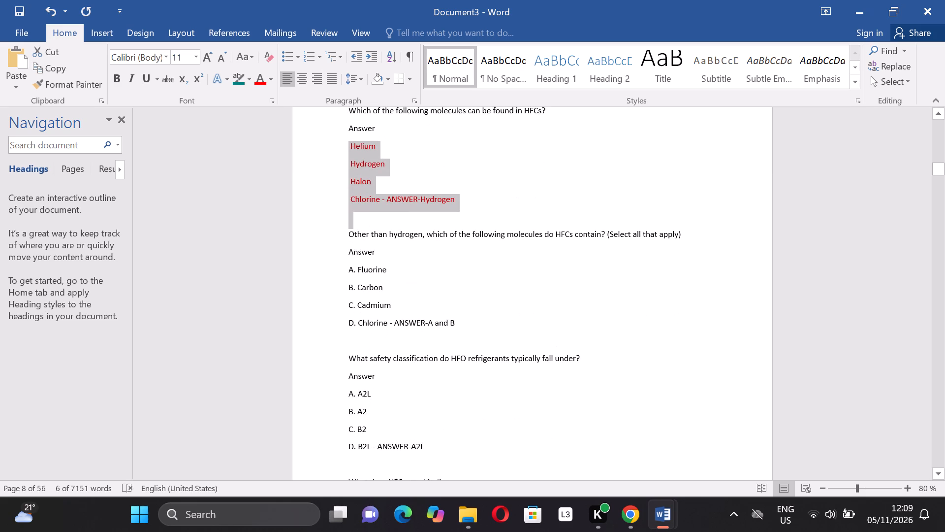
left_click_drag(344, 269, 472, 317)
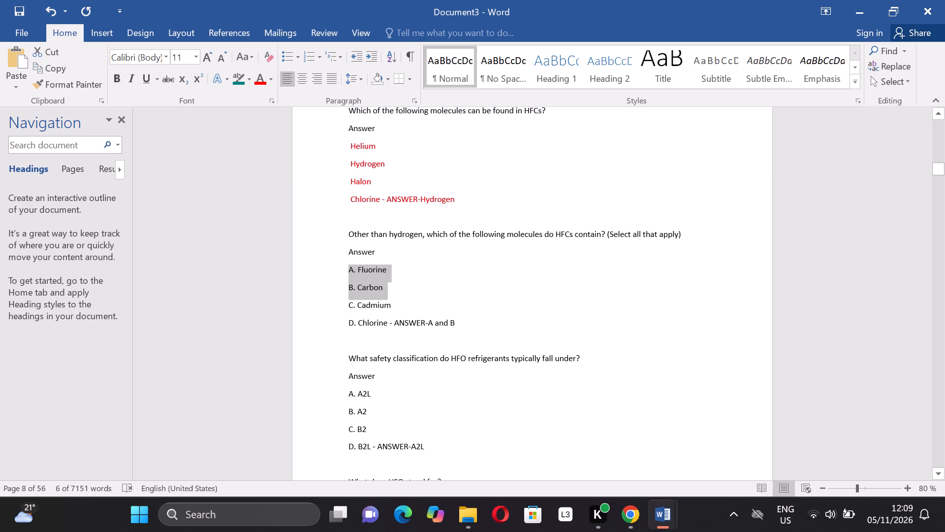
left_click_drag(472, 317, 497, 327)
left_click(571, 306)
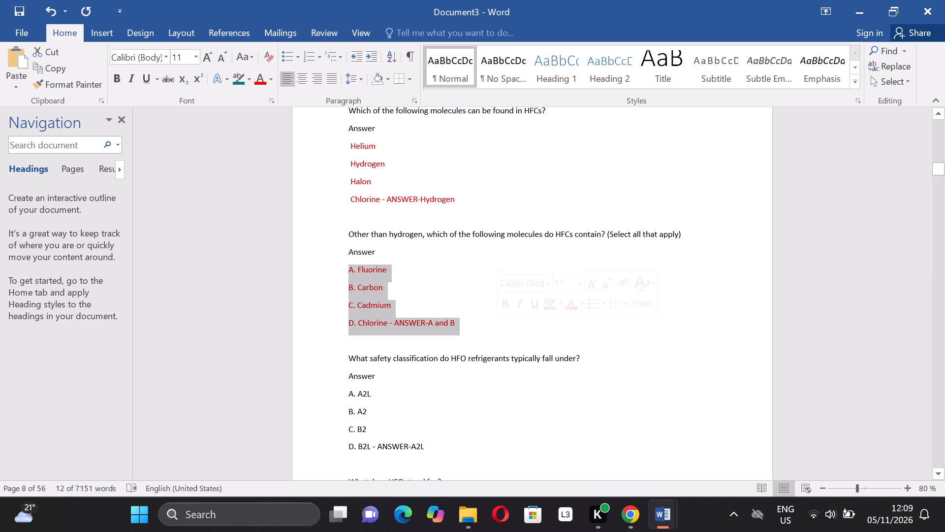
Color all four choices red in the HFO refrigerant safety classification question and the "What does HFO stand for?" question.
scroll(438, 349, "down", 3)
left_click_drag(342, 255, 466, 313)
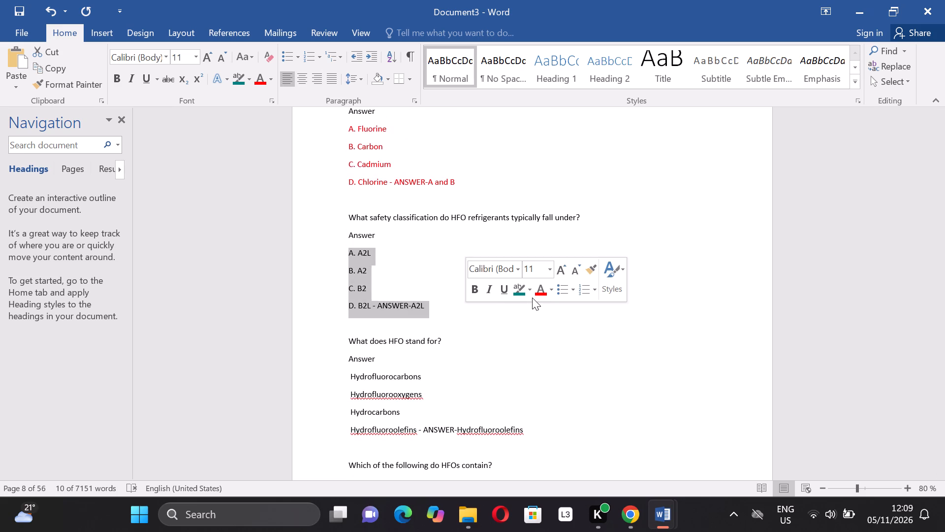
left_click(537, 289)
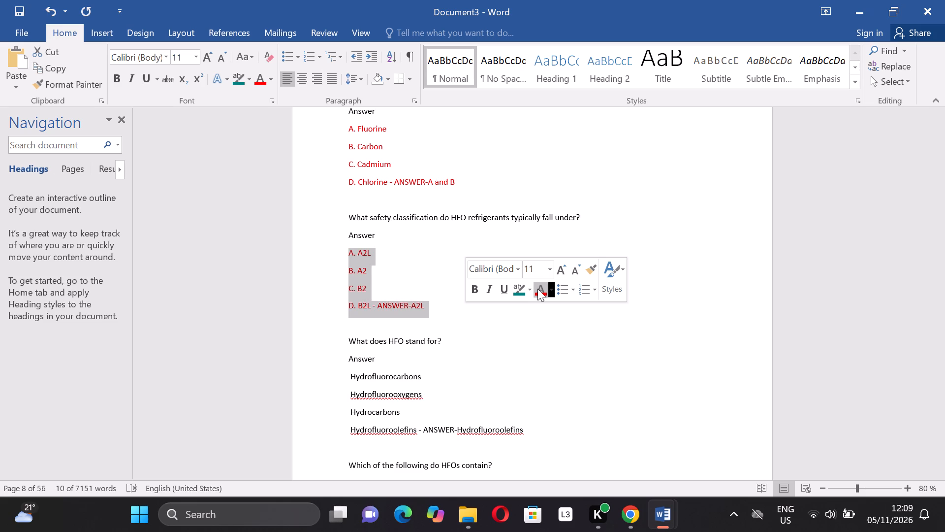
scroll(457, 344, "down", 3)
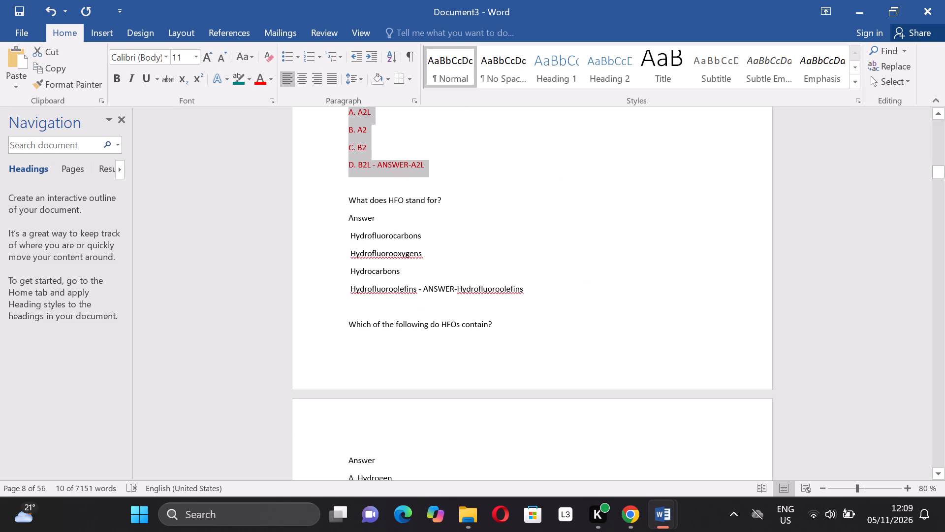
left_click_drag(349, 235, 546, 300)
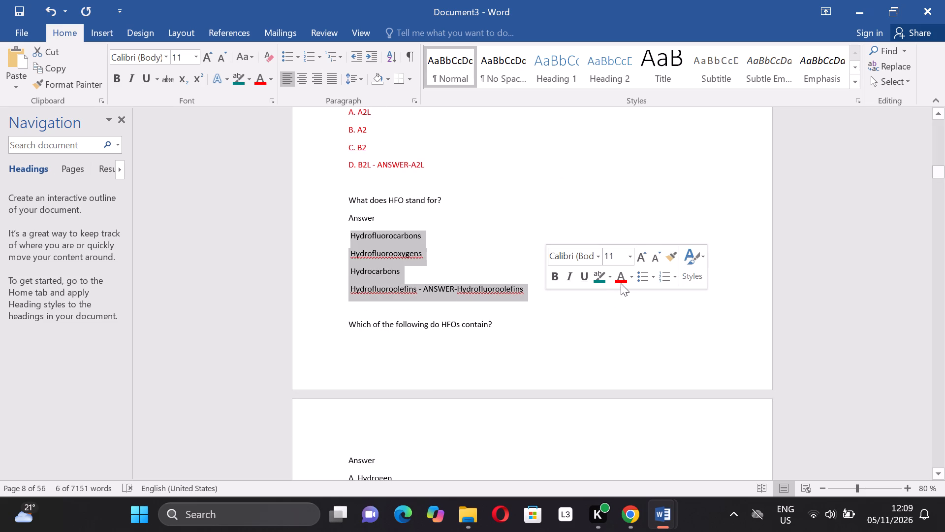
left_click(622, 280)
Color choices A to D red in both "Which of the following do HFOs contain?" questions, "Hydrogen" through "Oxygen" and "Fluorine" through "Carbon".
scroll(448, 331, "down", 4)
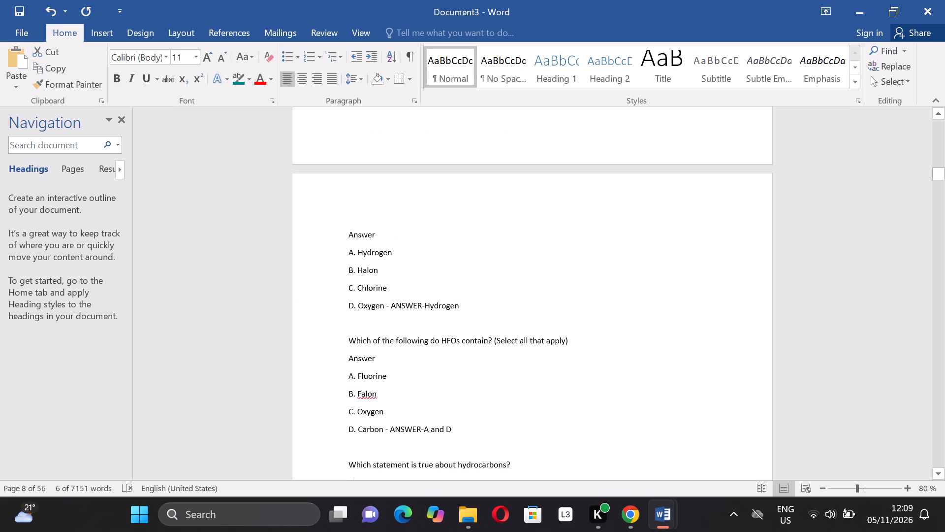
left_click_drag(346, 253, 479, 304)
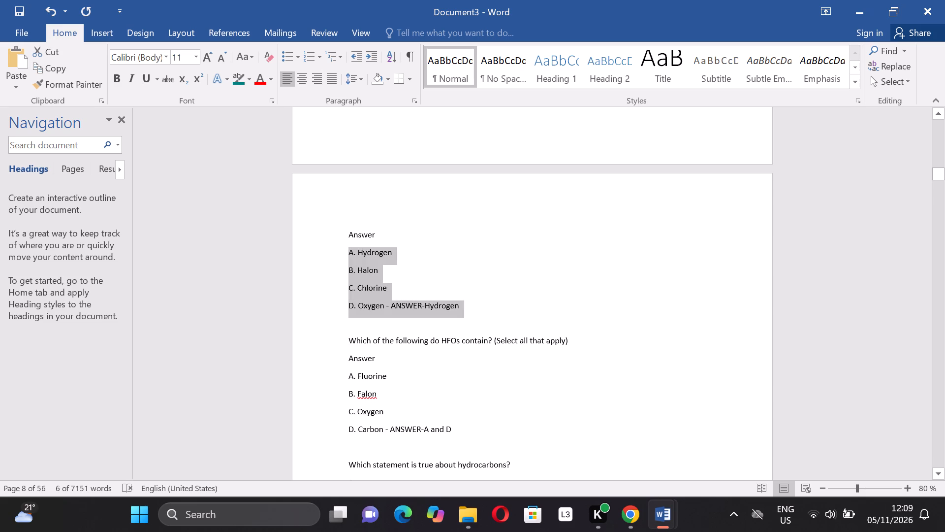
left_click_drag(479, 304, 489, 306)
left_click(558, 286)
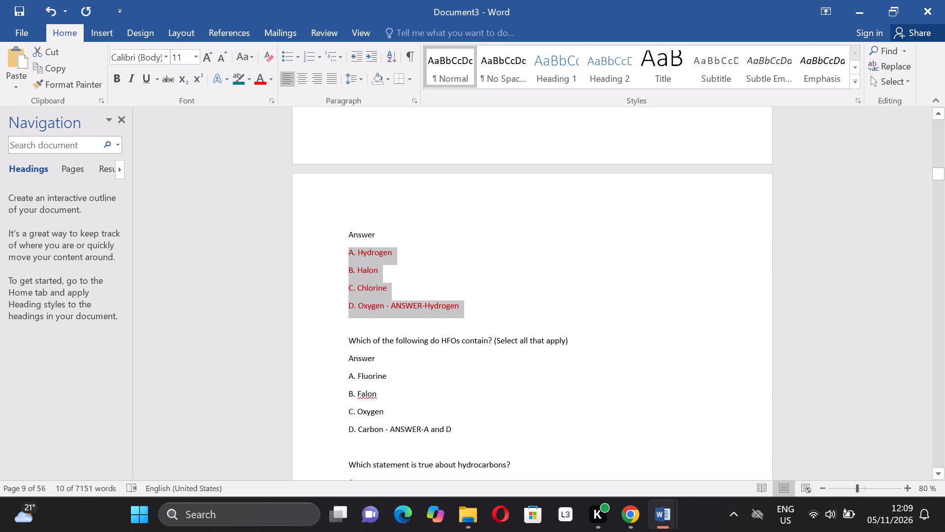
left_click_drag(343, 374, 478, 432)
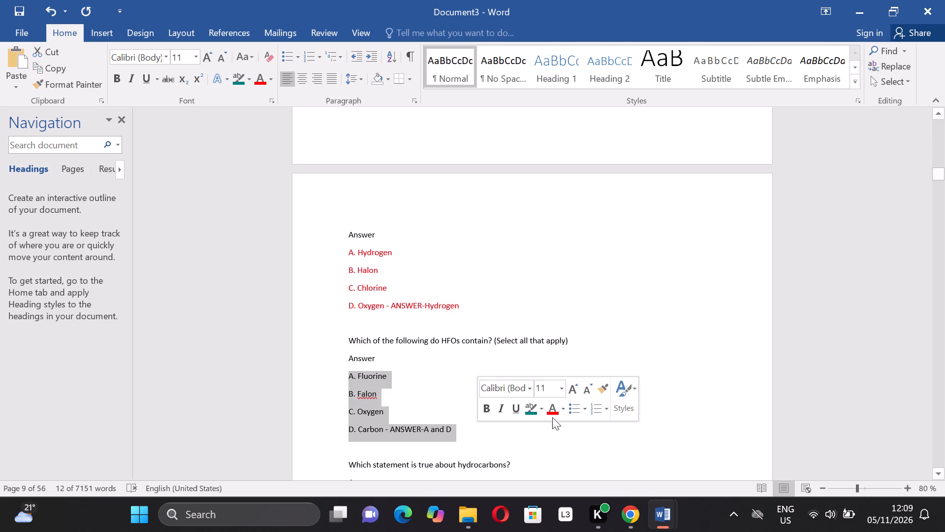
left_click(553, 406)
Delete everything after "EPA 608" in the document's title on the first page.
scroll(567, 453, "down", 4)
scroll(567, 453, "up", 11)
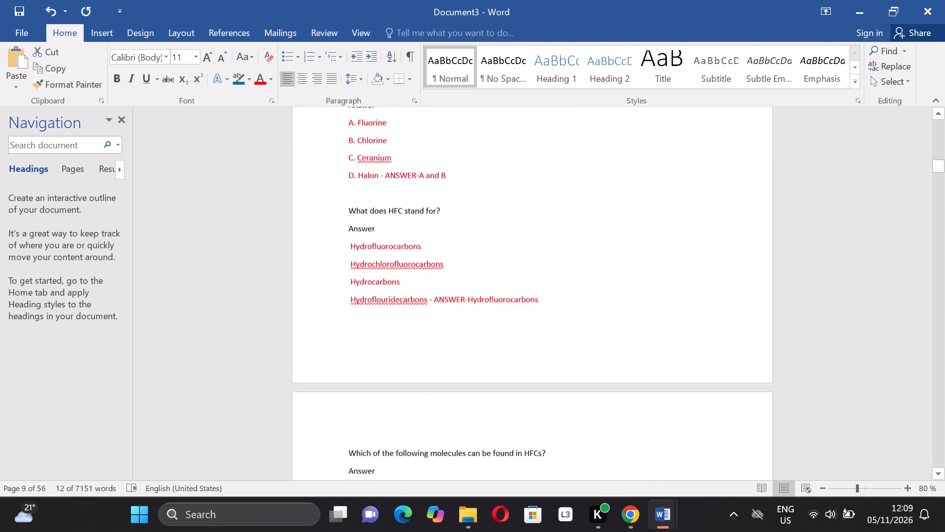
scroll(567, 453, "up", 20)
scroll(567, 453, "up", 20)
scroll(567, 453, "up", 20)
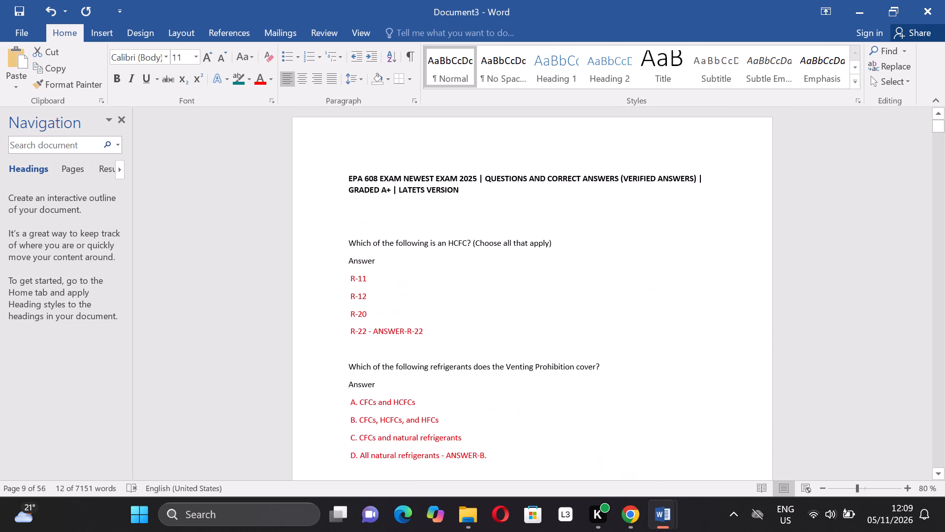
left_click(459, 190)
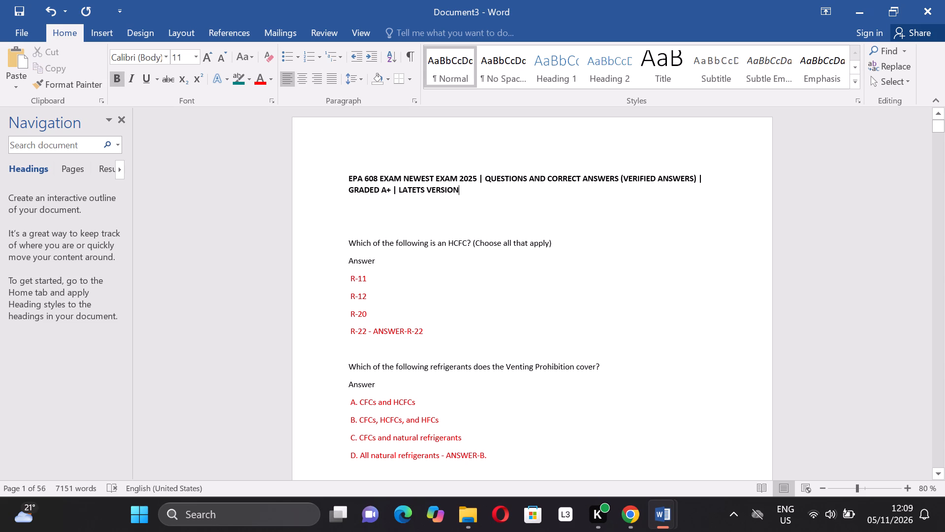
key("BackSpace")
key("BackSpace")
key("BackSpace")
key("BackSpace")
key("BackSpace")
key("BackSpace")
key("BackSpace")
key("BackSpace")
key("BackSpace")
key("BackSpace")
key("BackSpace")
key("BackSpace")
key("BackSpace")
key("BackSpace")
key("BackSpace")
key("BackSpace")
key("BackSpace")
key("BackSpace")
key("BackSpace")
key("BackSpace")
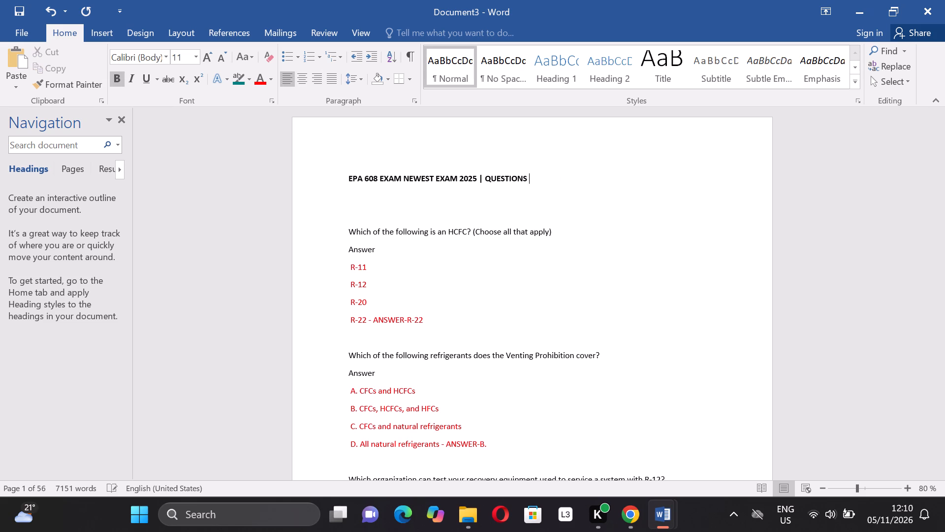
key("BackSpace")
key("BackSpace")
key("BackSpace")
key("BackSpace")
key("BackSpace")
key("BackSpace")
key("BackSpace")
key("BackSpace")
key("BackSpace")
key("BackSpace")
key("BackSpace")
key("BackSpace")
key("BackSpace")
key("BackSpace")
key("BackSpace")
key("BackSpace")
key("BackSpace")
key("BackSpace")
key("BackSpace")
key("BackSpace")
key("BackSpace")
key("BackSpace")
key("BackSpace")
key("BackSpace")
key("BackSpace")
key("BackSpace")
key("BackSpace")
key("BackSpace")
key("BackSpace")
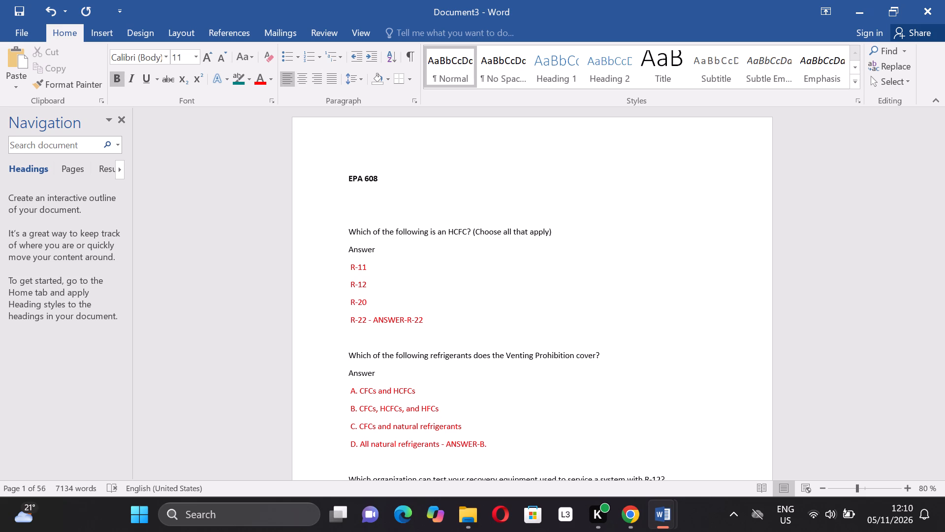
Extend the document's title after "EPA 608" with "MODULA 3B / COMPOSED REGULAR TEST".
key("m")
key("o")
type("DULA")
key("space")
type("3B")
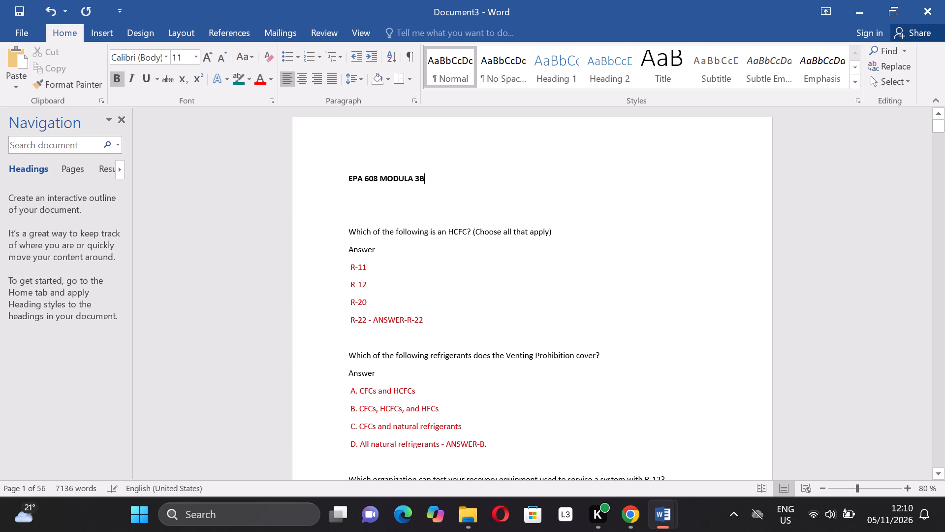
key("space")
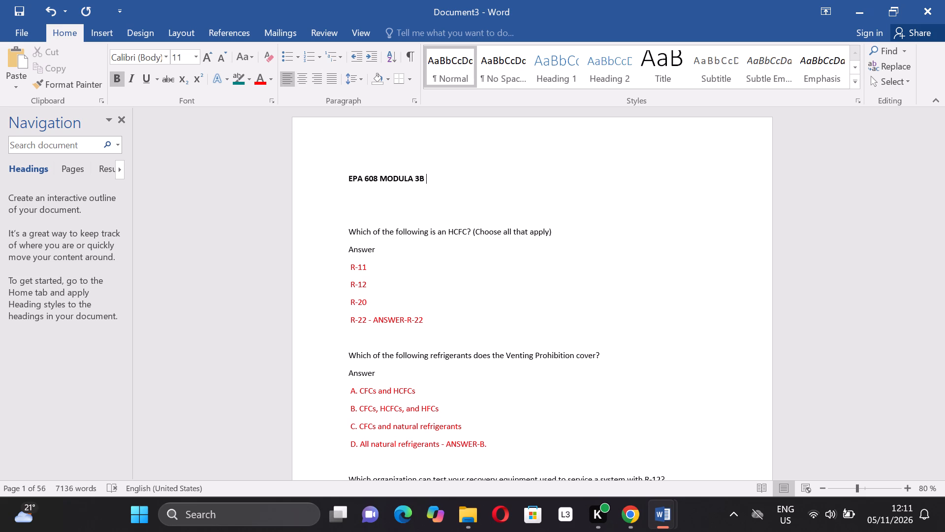
key("slash")
key("space")
type("COMPO")
type("SE")
key("space")
key("BackSpace")
type("D")
key("space")
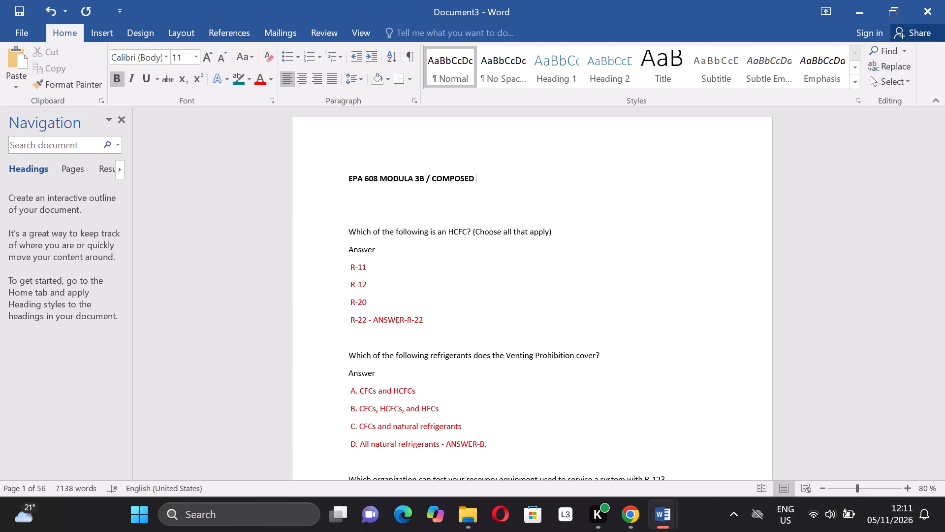
type("REGULAR")
key("space")
type("TEST")
key("space")
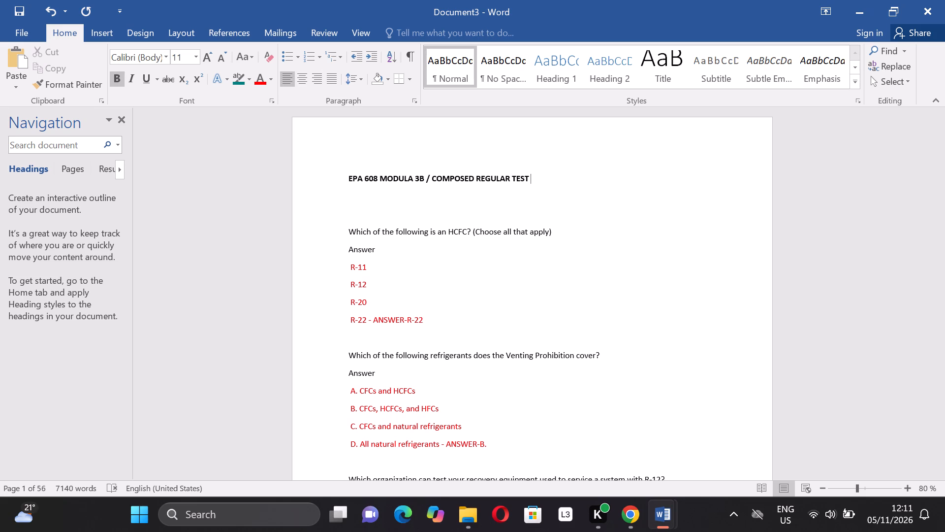